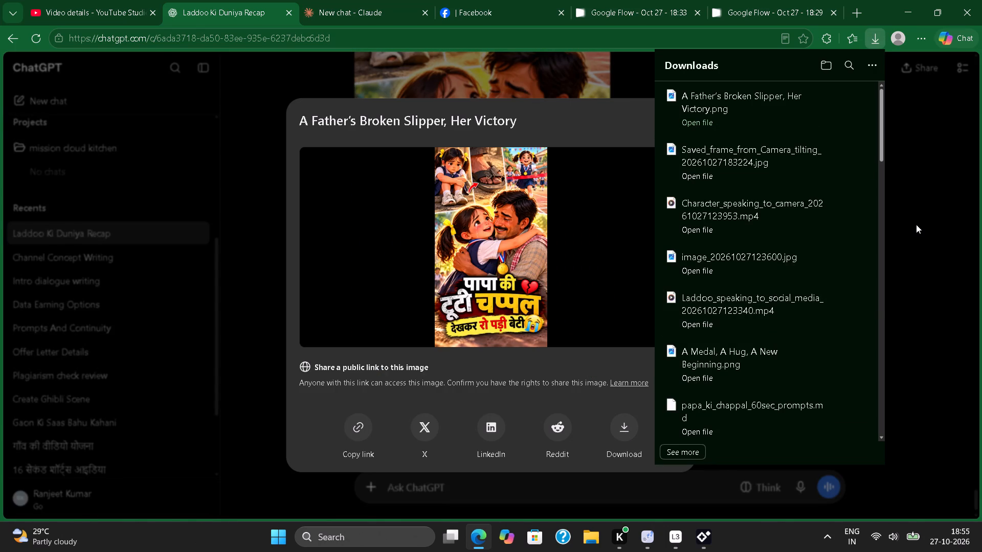
{"action": "left_click", "coordinate": [916, 224]}
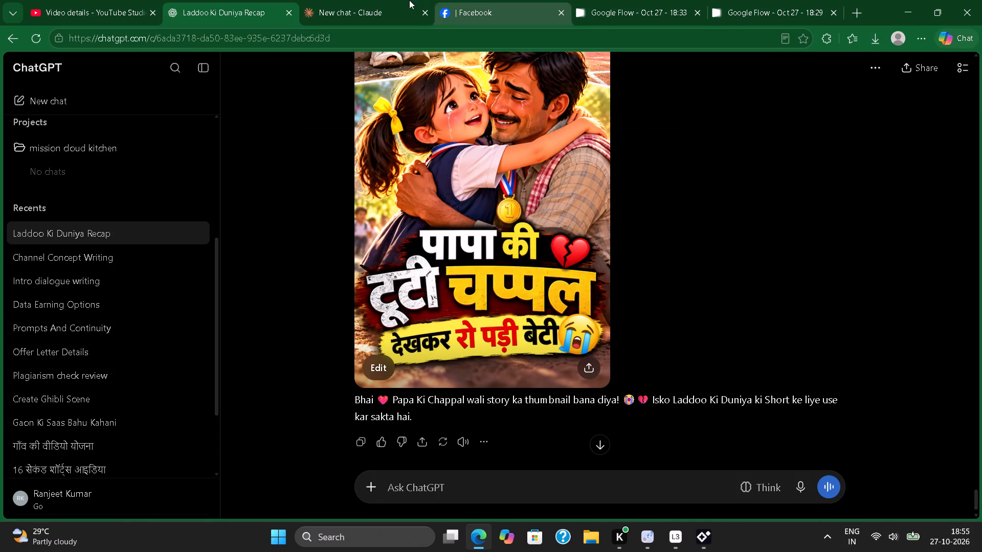
In YouTube Studio, upload "A Father's Broken Slipper, Her Victory.png" from the downloads folder as the Short's thumbnail.
{"action": "left_click", "coordinate": [52, 0]}
{"action": "scroll", "coordinate": [272, 335], "scroll_direction": "down", "scroll_amount": 2}
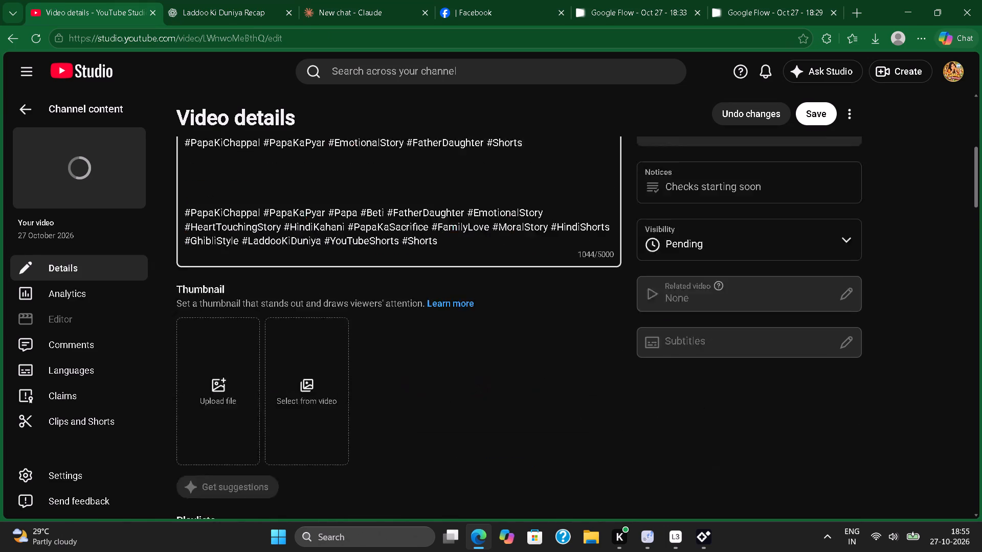
{"action": "scroll", "coordinate": [272, 335], "scroll_direction": "down", "scroll_amount": 1}
{"action": "left_click", "coordinate": [199, 286]}
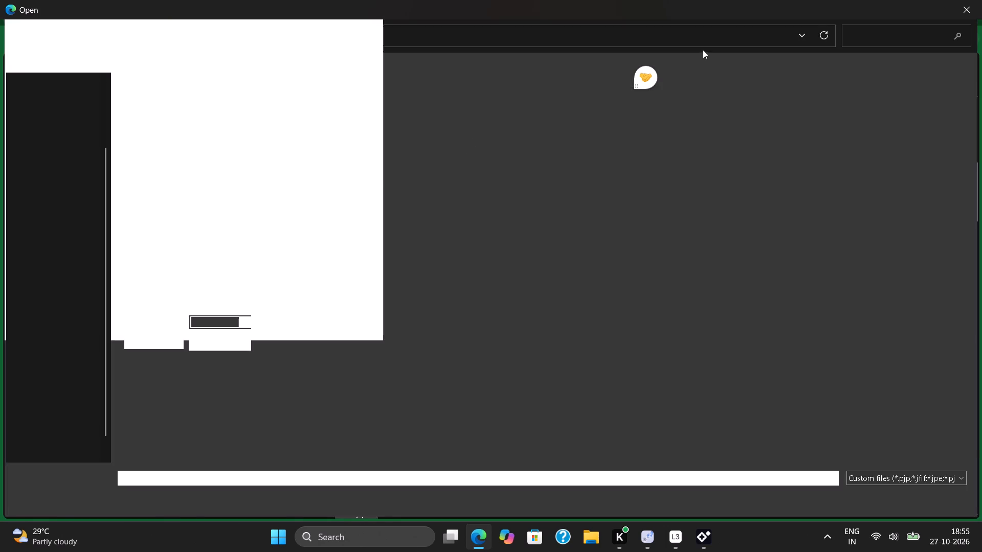
{"action": "left_click", "coordinate": [869, 37]}
{"action": "key", "text": "a"}
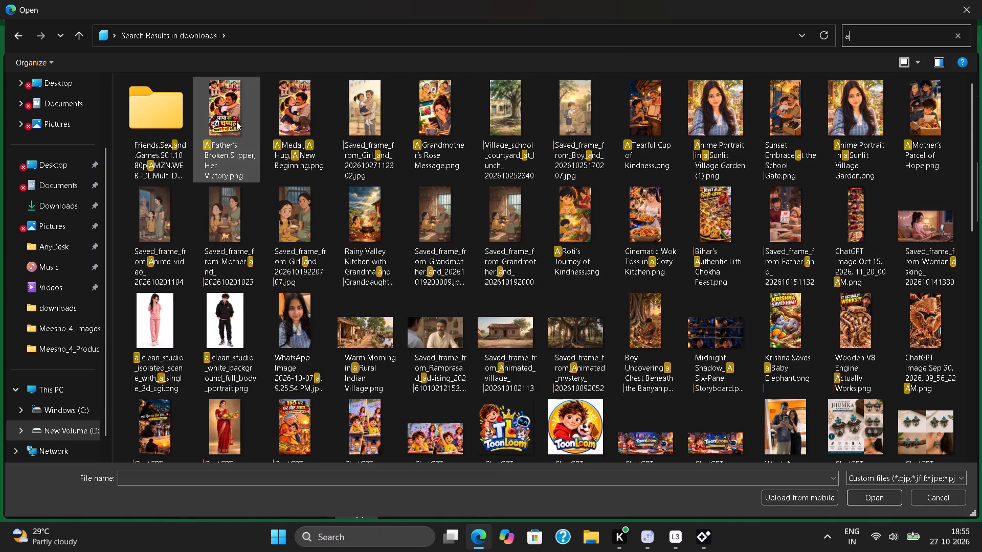
{"action": "double_click", "coordinate": [239, 121]}
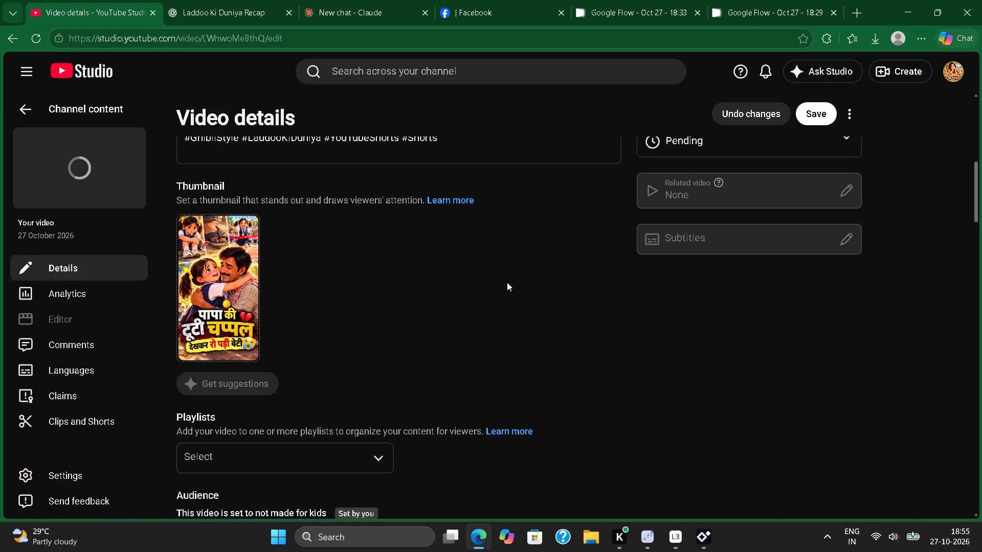
Recheck the Short's title, description and video preview on the video details page.
{"action": "scroll", "coordinate": [507, 282], "scroll_direction": "up", "scroll_amount": 4}
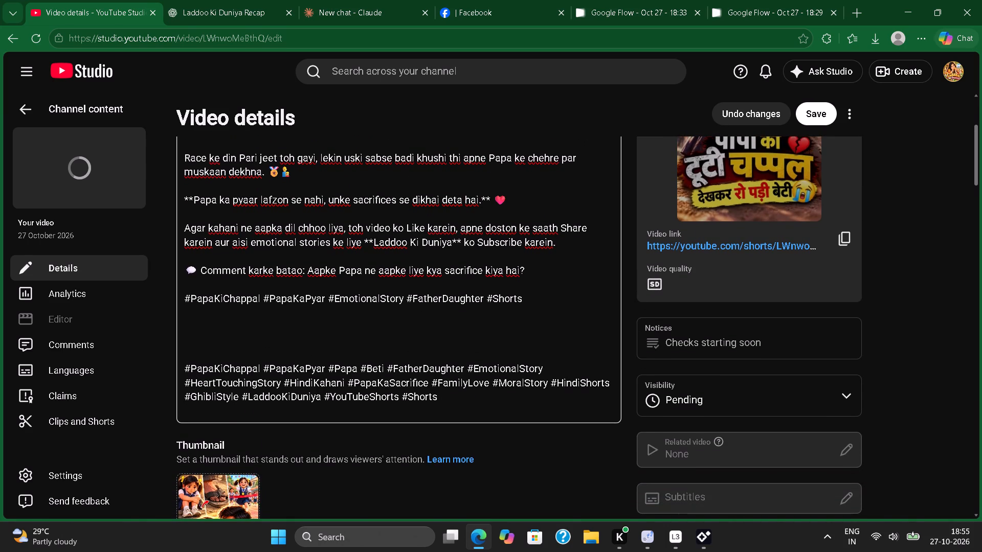
{"action": "scroll", "coordinate": [550, 276], "scroll_direction": "up", "scroll_amount": 4}
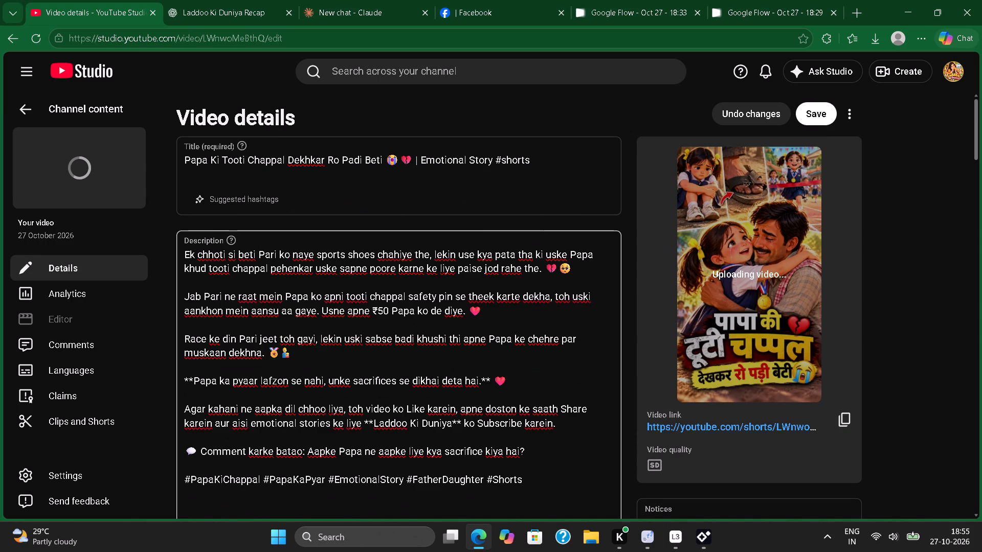
Switch to Facebook, reload the Laddoo Ki Duniya page and look over its published reels and photos.
{"action": "left_click", "coordinate": [507, 20]}
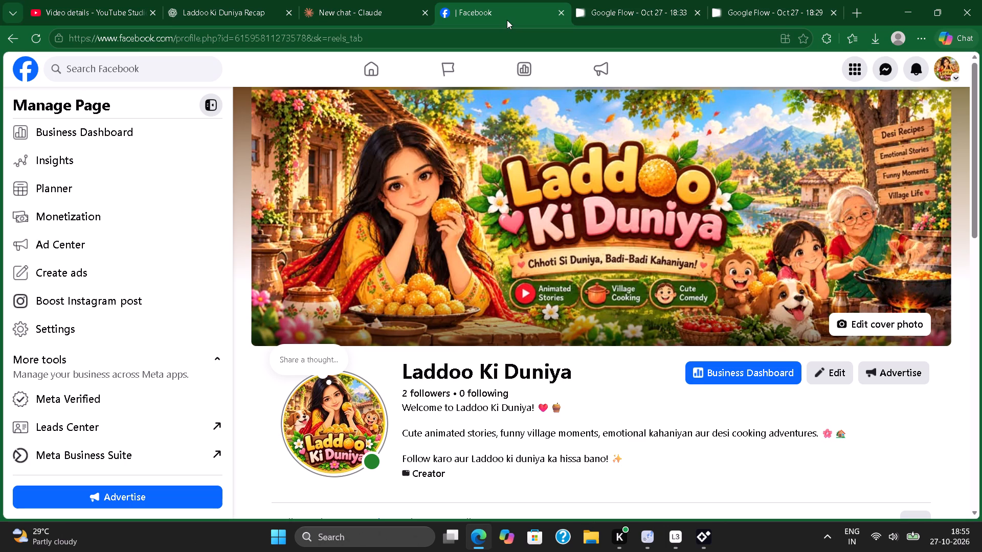
{"action": "left_click", "coordinate": [26, 38]}
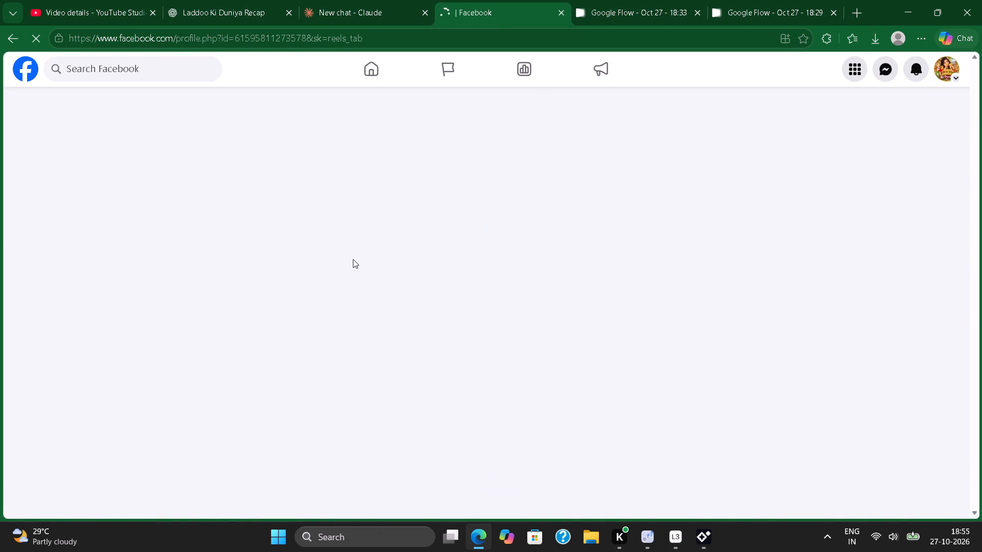
{"action": "scroll", "coordinate": [442, 334], "scroll_direction": "down", "scroll_amount": 2}
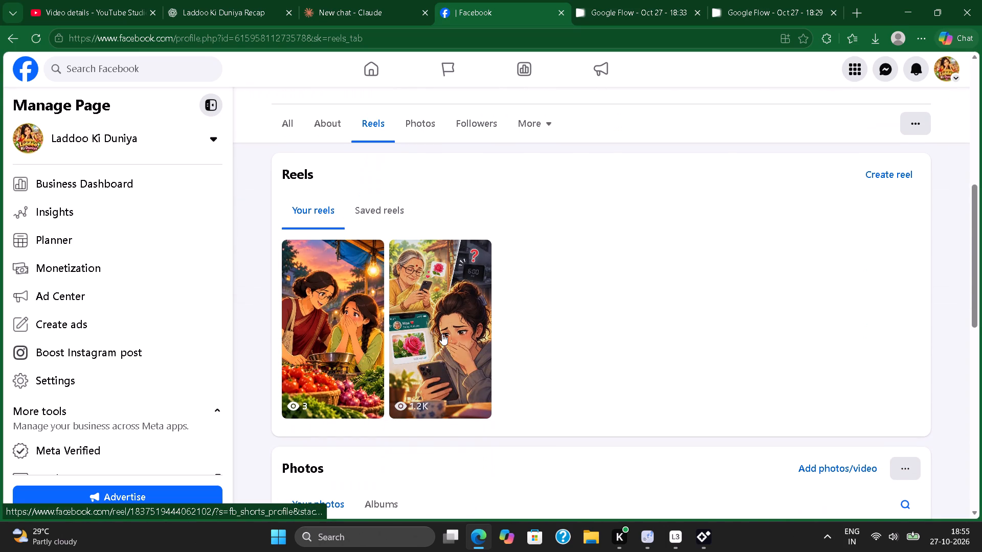
{"action": "scroll", "coordinate": [442, 334], "scroll_direction": "down", "scroll_amount": 2}
{"action": "scroll", "coordinate": [442, 334], "scroll_direction": "up", "scroll_amount": 1}
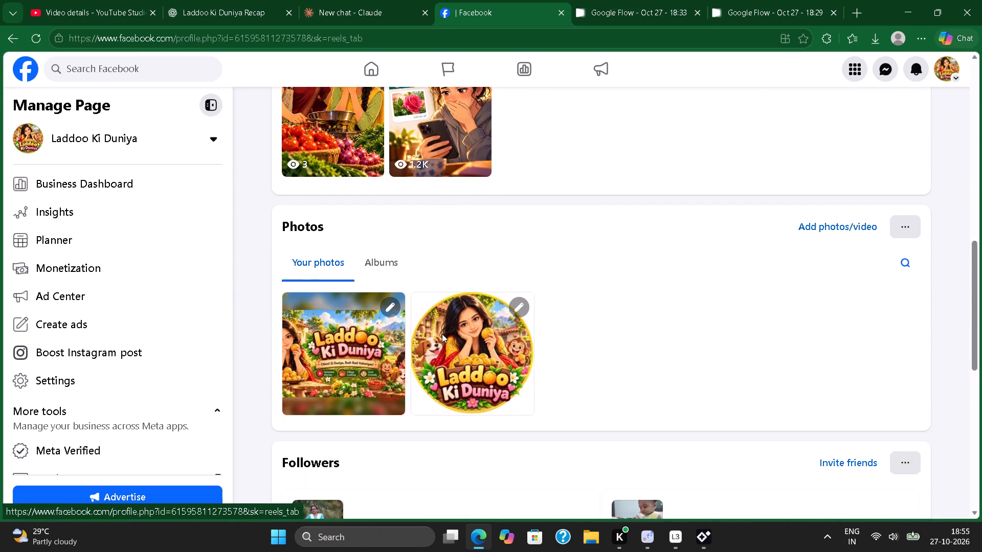
{"action": "scroll", "coordinate": [442, 334], "scroll_direction": "up", "scroll_amount": 1}
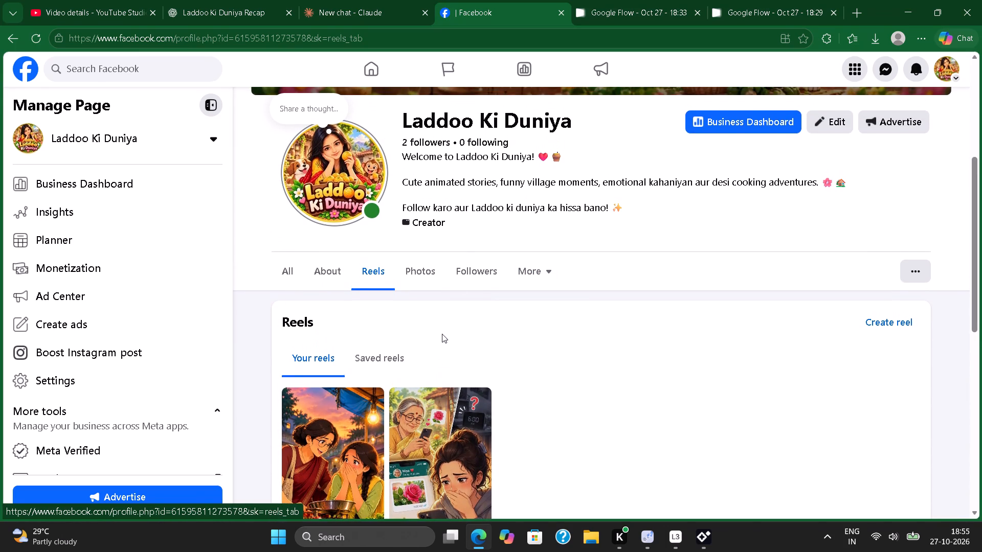
{"action": "scroll", "coordinate": [483, 307], "scroll_direction": "down", "scroll_amount": 1}
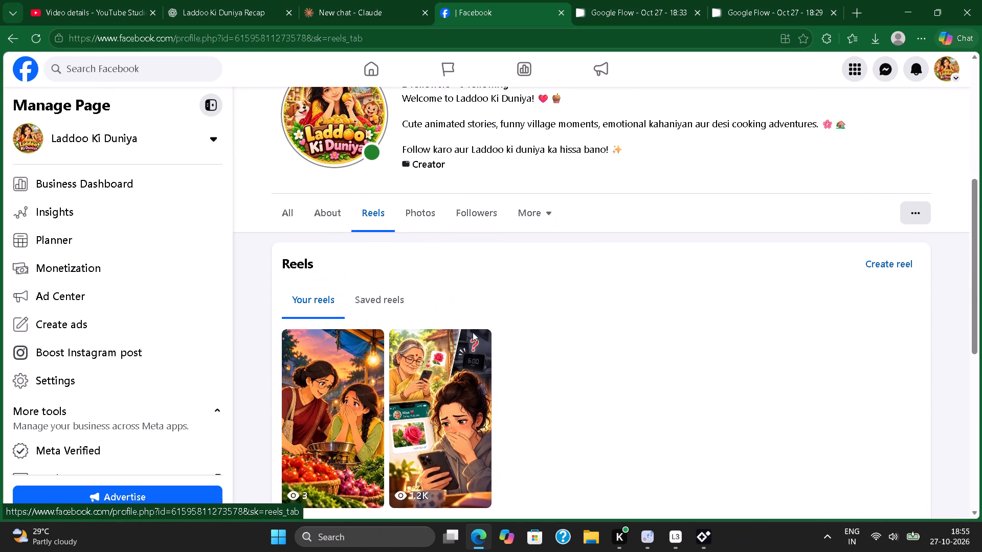
Examine the page's Business Dashboard, covering insights, recent content, the posts planned for the 27th and engagement.
{"action": "left_click", "coordinate": [518, 68]}
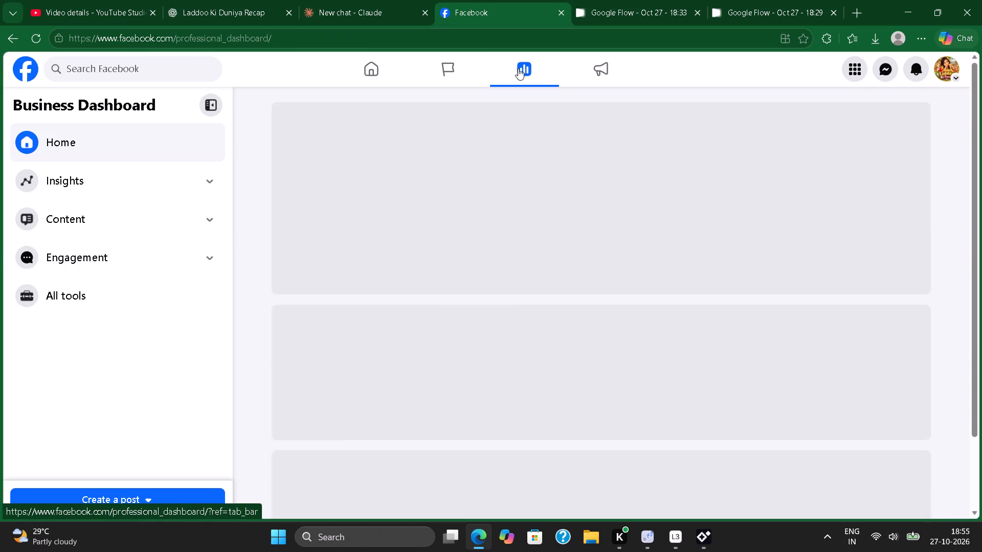
{"action": "scroll", "coordinate": [454, 222], "scroll_direction": "down", "scroll_amount": 1}
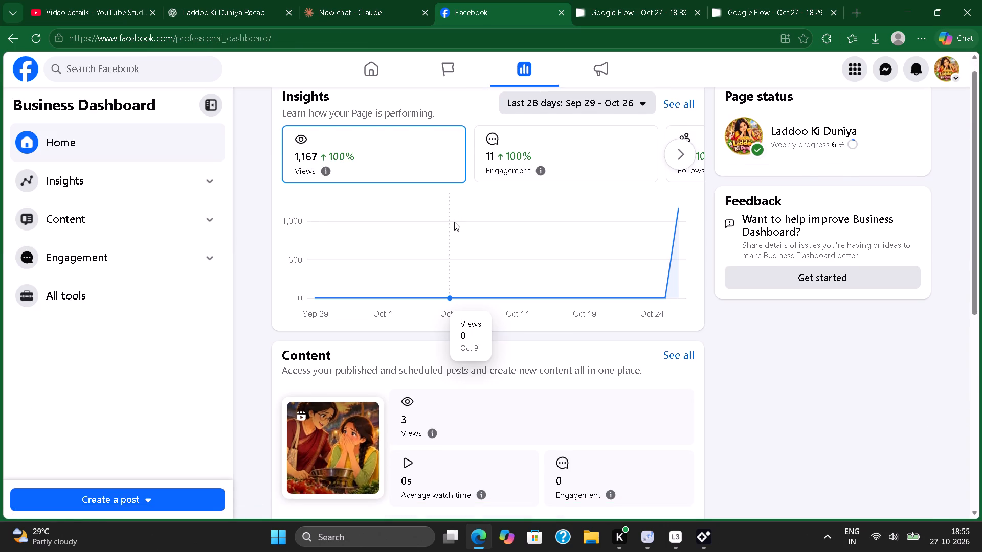
{"action": "scroll", "coordinate": [454, 222], "scroll_direction": "down", "scroll_amount": 6}
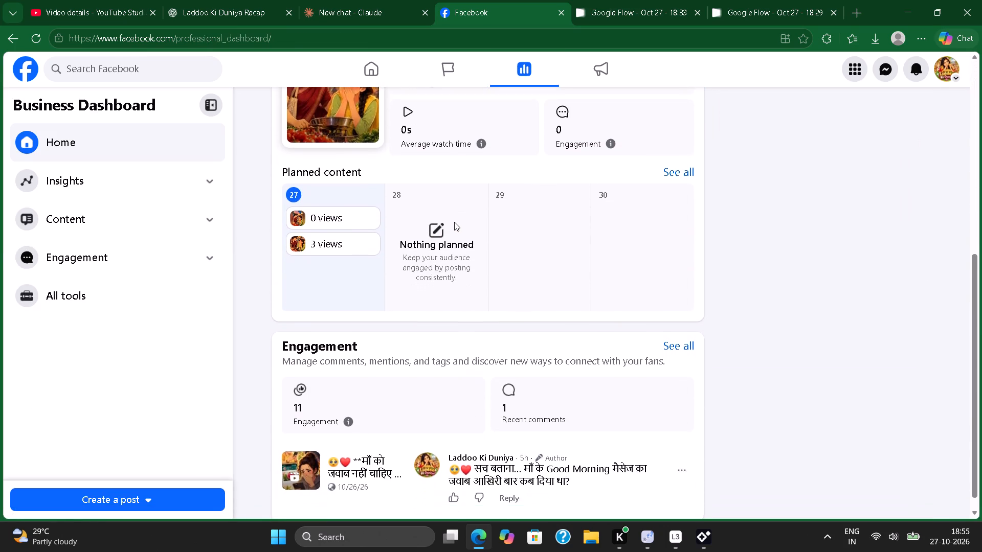
{"action": "scroll", "coordinate": [454, 222], "scroll_direction": "down", "scroll_amount": 2}
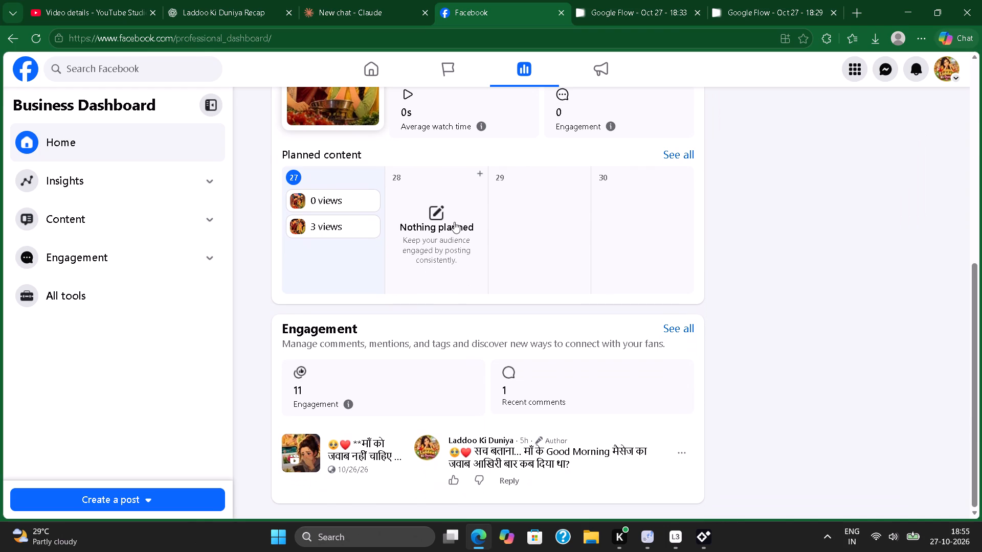
{"action": "left_click", "coordinate": [346, 199]}
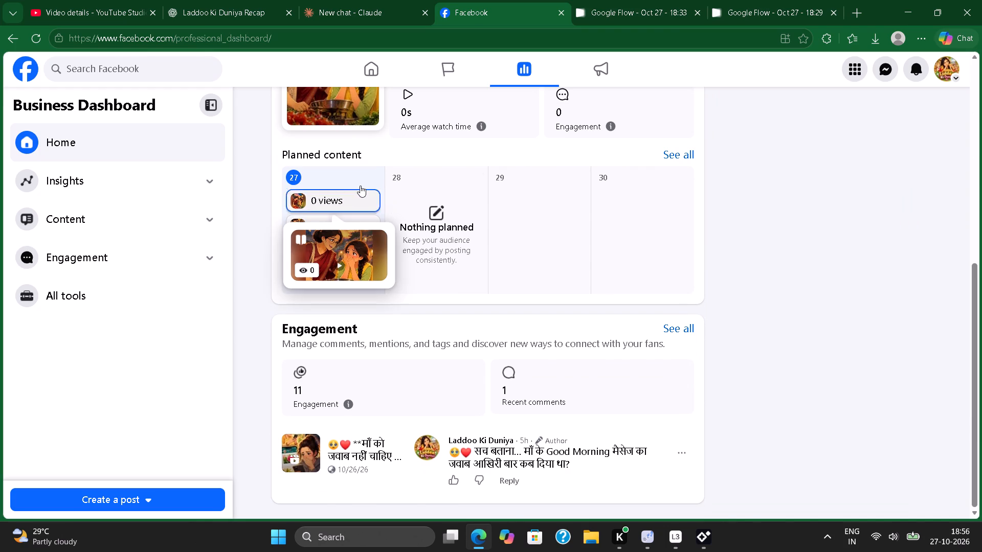
{"action": "left_click", "coordinate": [355, 180]}
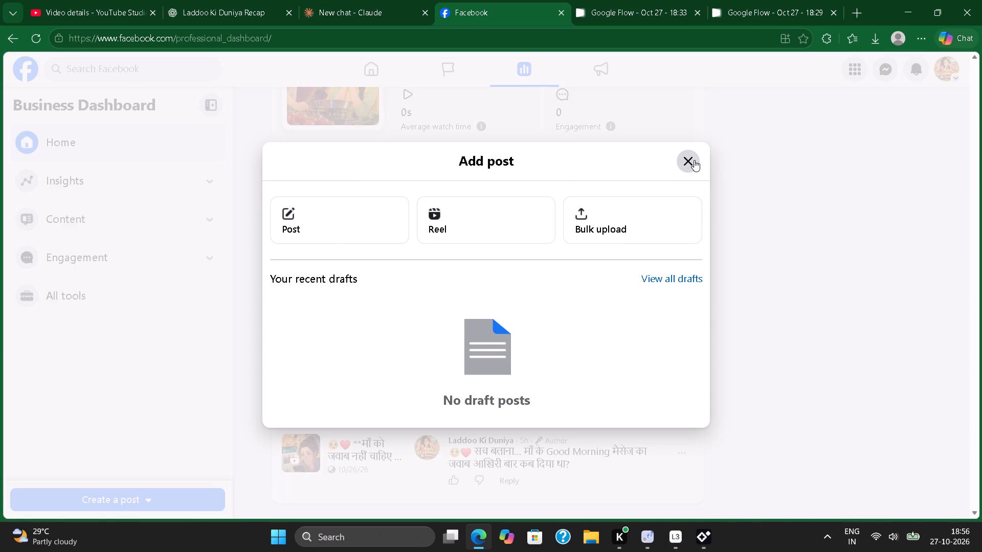
{"action": "left_click", "coordinate": [687, 158]}
{"action": "scroll", "coordinate": [548, 314], "scroll_direction": "down", "scroll_amount": 1}
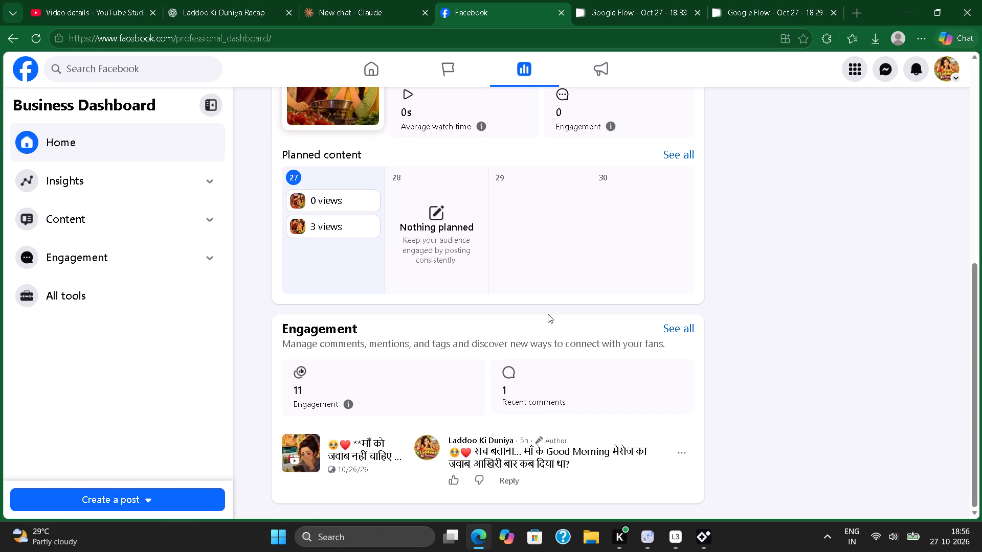
On the Facebook dashboard, read the comment thread of the "माँ को जवाब नहीं चाहिए था" reel and open its insights.
{"action": "scroll", "coordinate": [548, 314], "scroll_direction": "down", "scroll_amount": 1}
{"action": "left_click", "coordinate": [355, 454]}
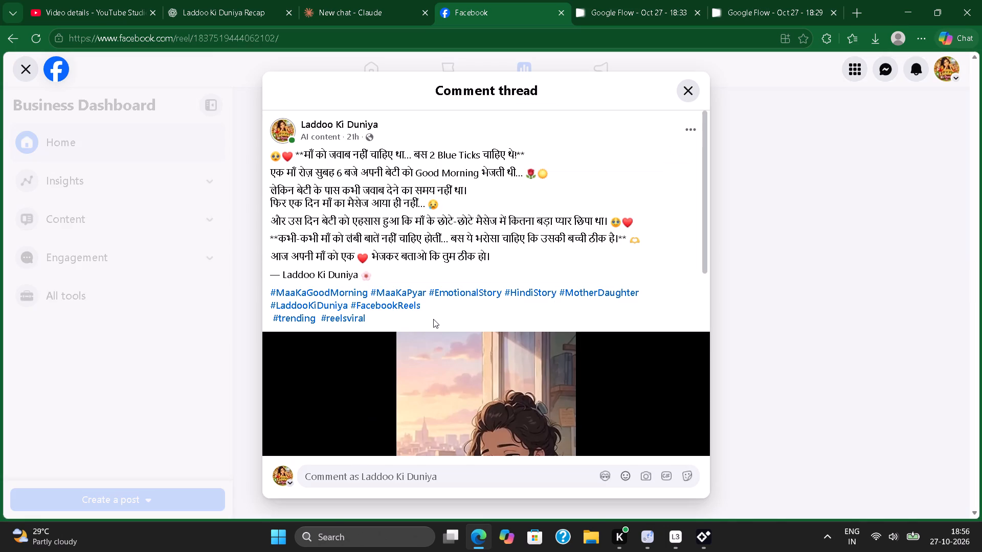
{"action": "scroll", "coordinate": [433, 319], "scroll_direction": "down", "scroll_amount": 8}
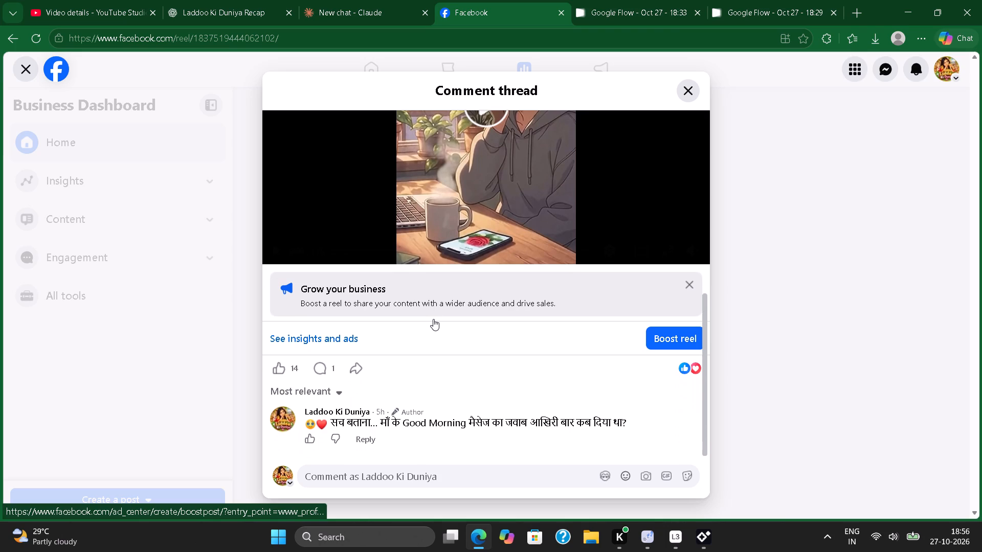
{"action": "scroll", "coordinate": [552, 221], "scroll_direction": "up", "scroll_amount": 2}
{"action": "scroll", "coordinate": [552, 221], "scroll_direction": "down", "scroll_amount": 2}
{"action": "scroll", "coordinate": [552, 221], "scroll_direction": "up", "scroll_amount": 4}
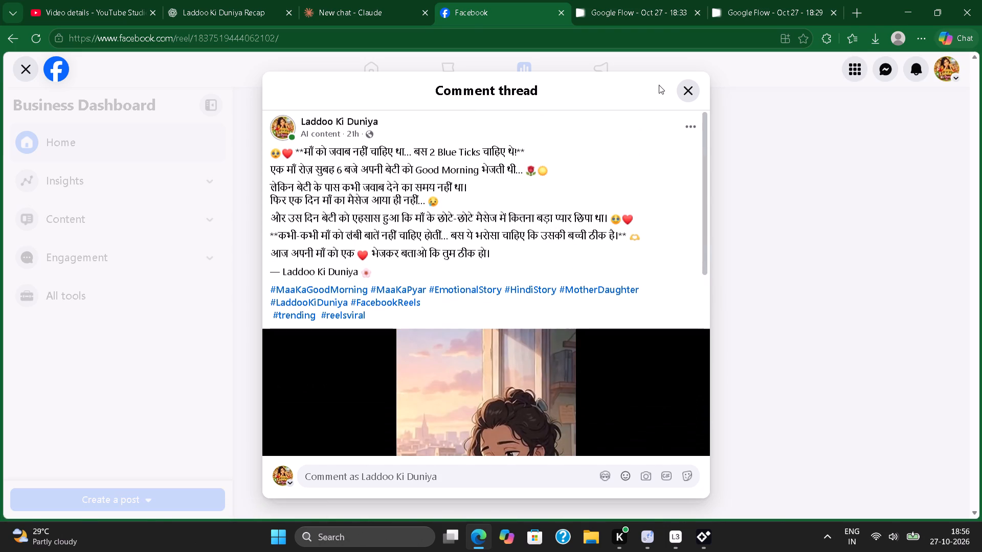
{"action": "scroll", "coordinate": [570, 207], "scroll_direction": "down", "scroll_amount": 5}
{"action": "left_click", "coordinate": [307, 333]}
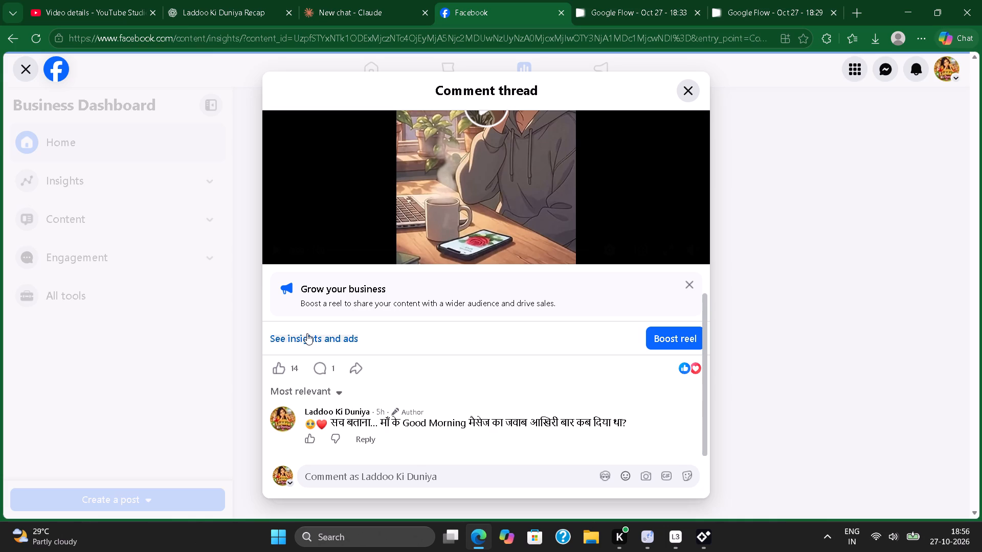
Review the "माँ को जवाब नहीं चाहिए था" reel's insights, covering views over time, audience retention, engagement, follows, traffic sources and viewer demographics.
{"action": "left_click", "coordinate": [308, 340]}
{"action": "scroll", "coordinate": [544, 284], "scroll_direction": "down", "scroll_amount": 2}
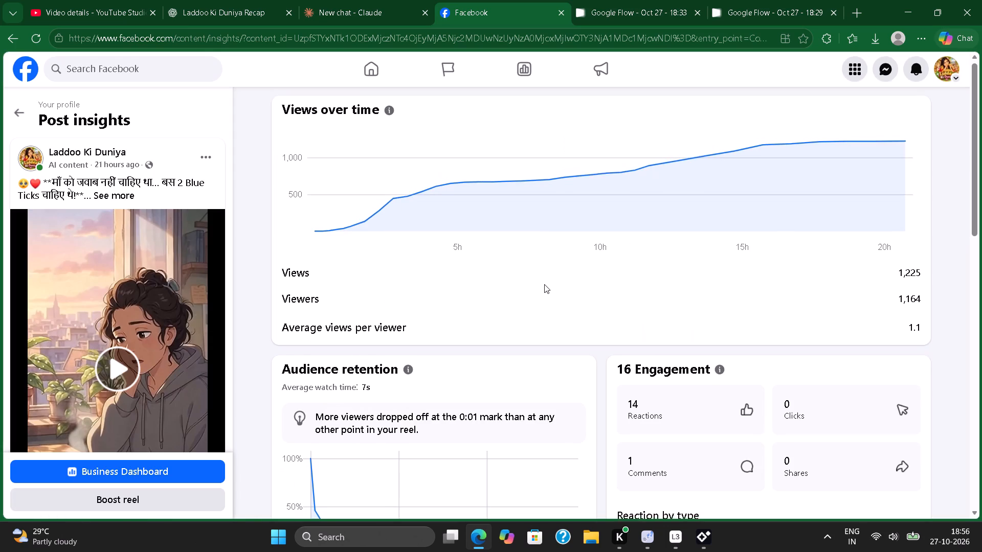
{"action": "scroll", "coordinate": [544, 284], "scroll_direction": "down", "scroll_amount": 6}
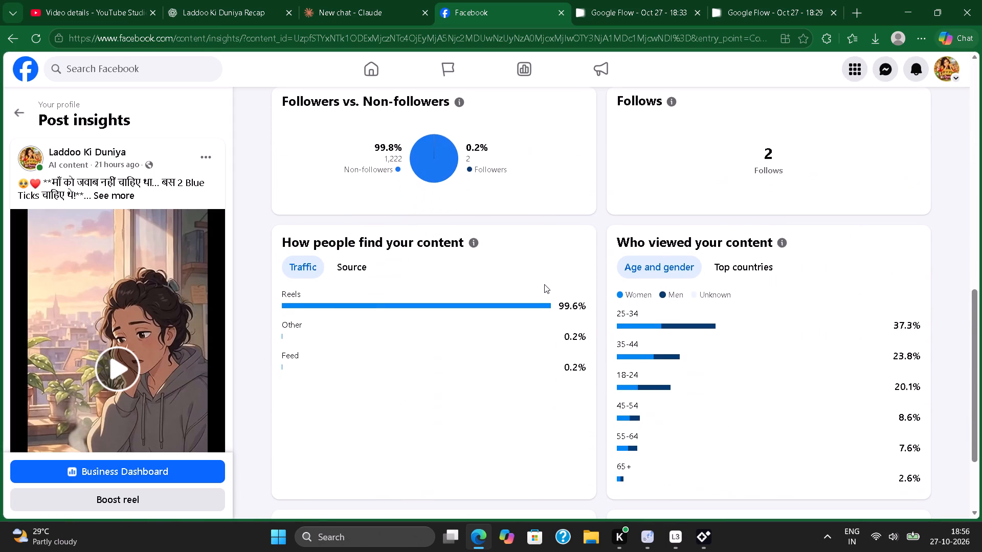
{"action": "scroll", "coordinate": [544, 284], "scroll_direction": "down", "scroll_amount": 4}
{"action": "scroll", "coordinate": [544, 284], "scroll_direction": "up", "scroll_amount": 7}
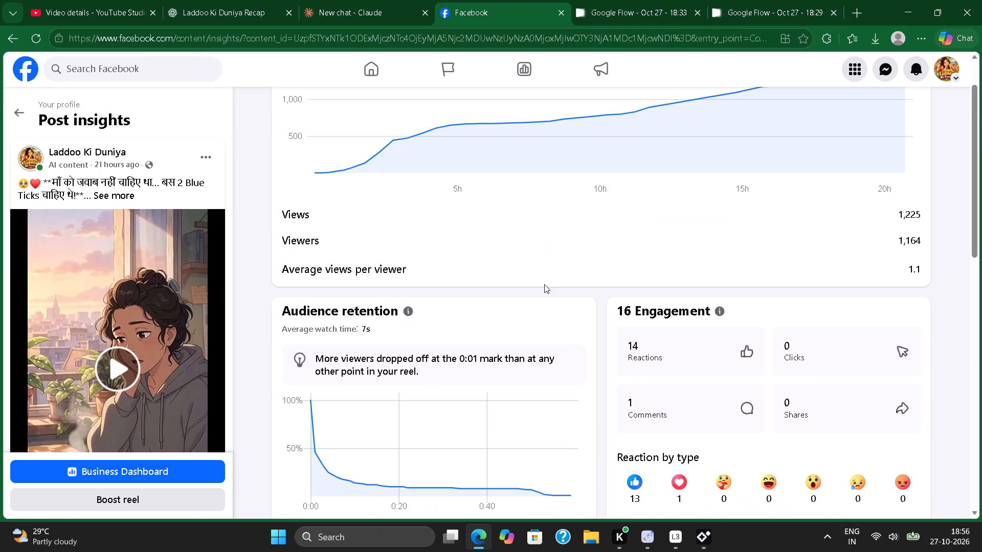
{"action": "left_click", "coordinate": [591, 284]}
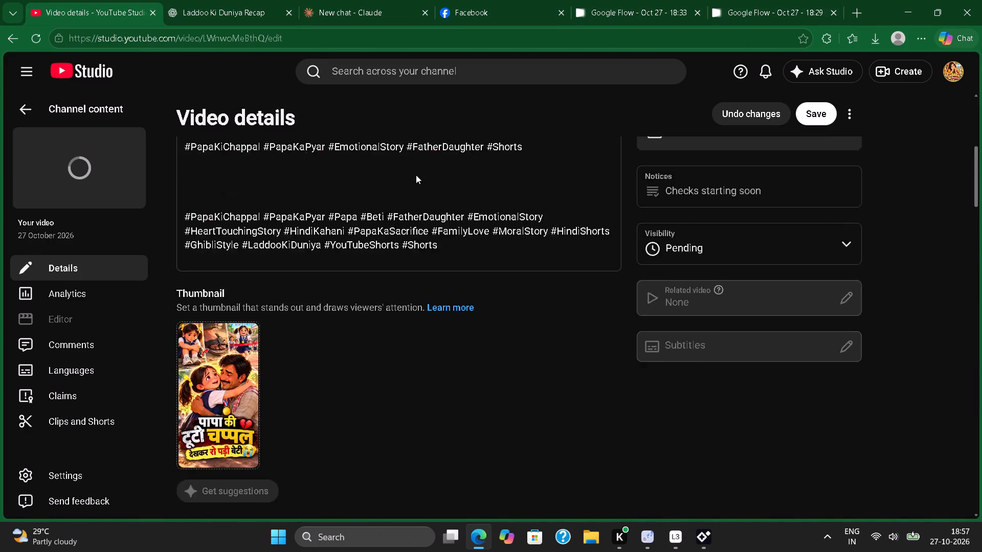
{"action": "scroll", "coordinate": [416, 175], "scroll_direction": "down", "scroll_amount": 2}
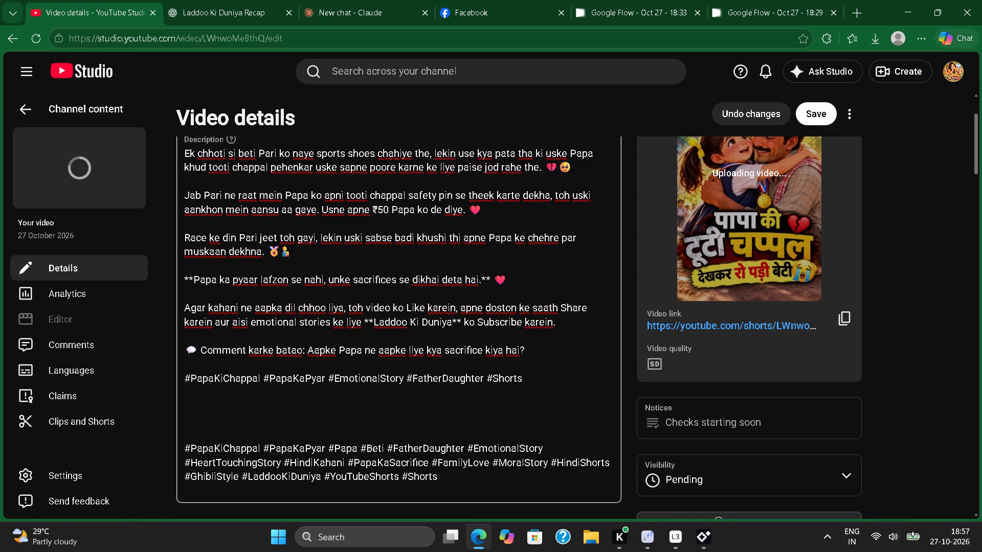
{"action": "scroll", "coordinate": [453, 226], "scroll_direction": "up", "scroll_amount": 3}
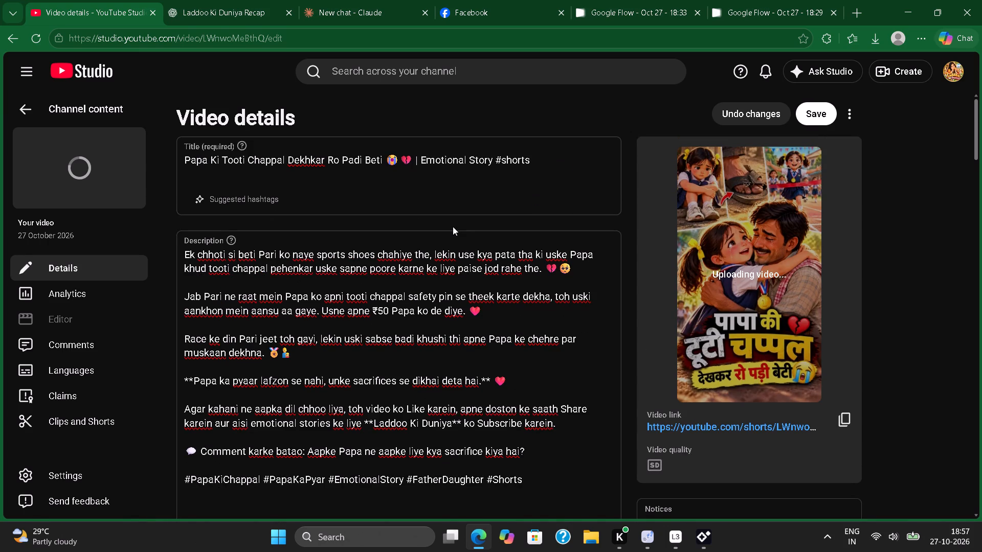
{"action": "left_click", "coordinate": [105, 369]}
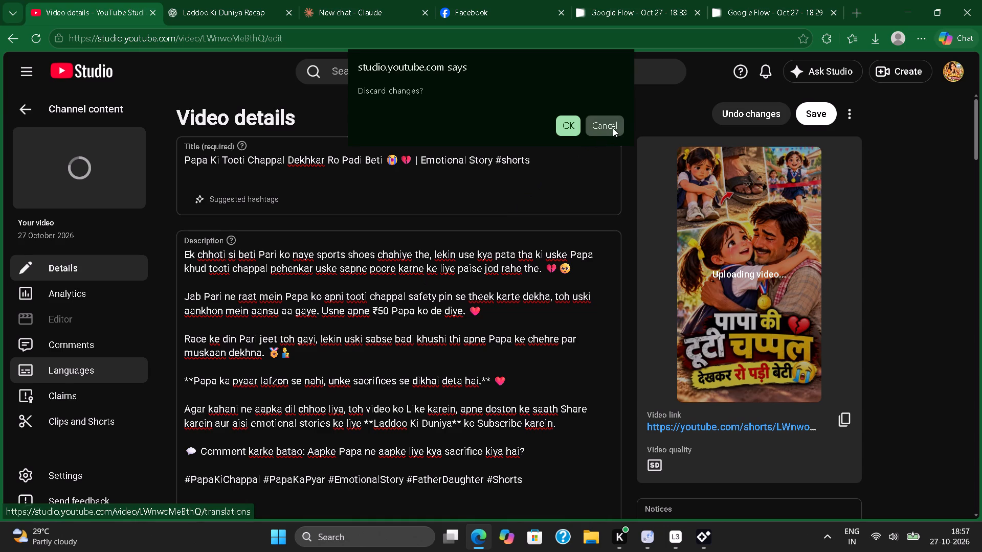
{"action": "left_click", "coordinate": [613, 127]}
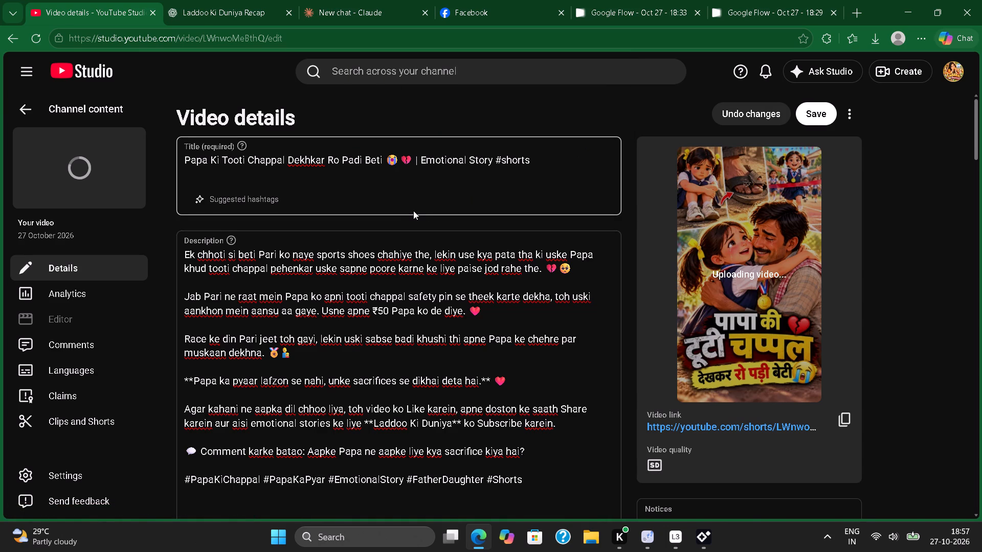
Check the suggested hashtags for the Short's title and review both hashtag blocks in the description.
{"action": "left_click", "coordinate": [231, 201]}
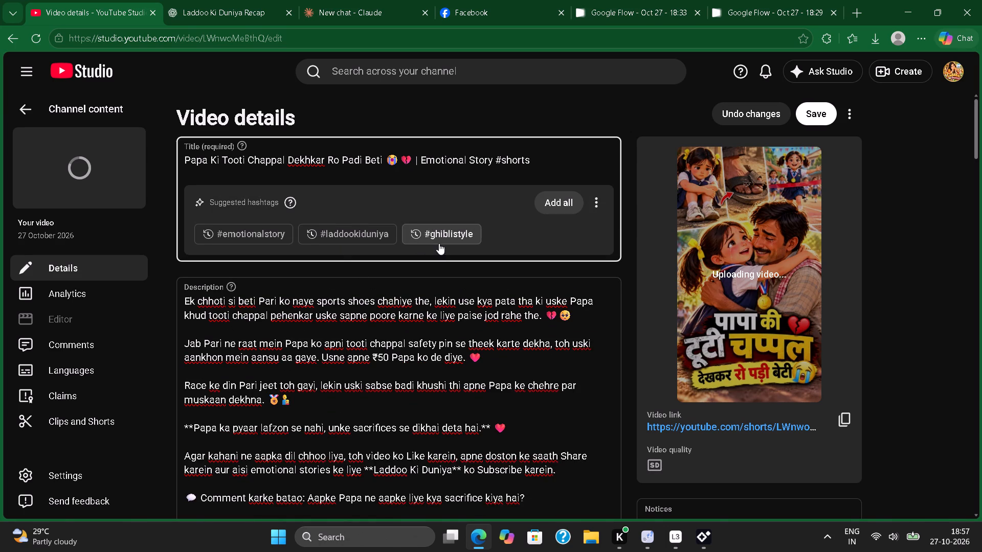
{"action": "left_click", "coordinate": [567, 111]}
{"action": "left_click", "coordinate": [508, 479]}
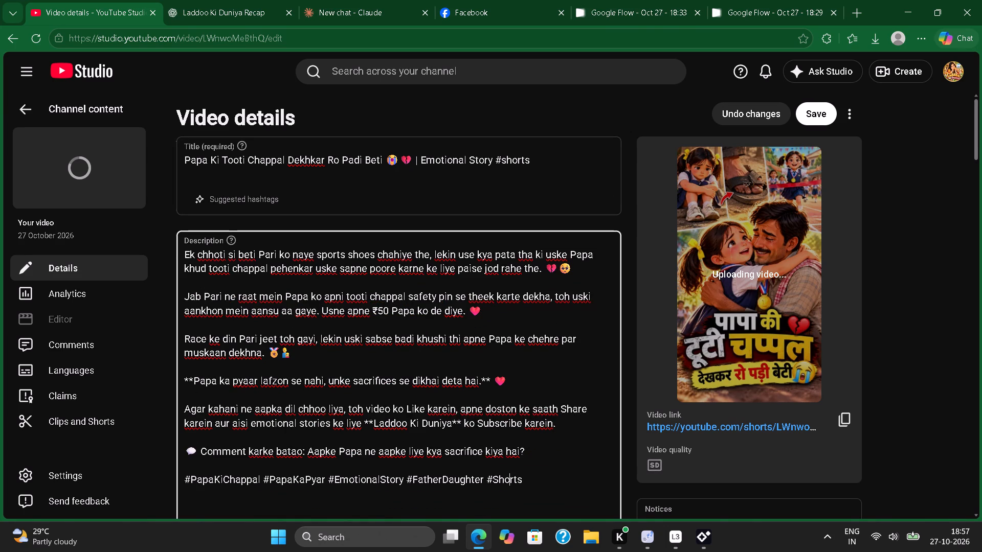
{"action": "left_click", "coordinate": [523, 476]}
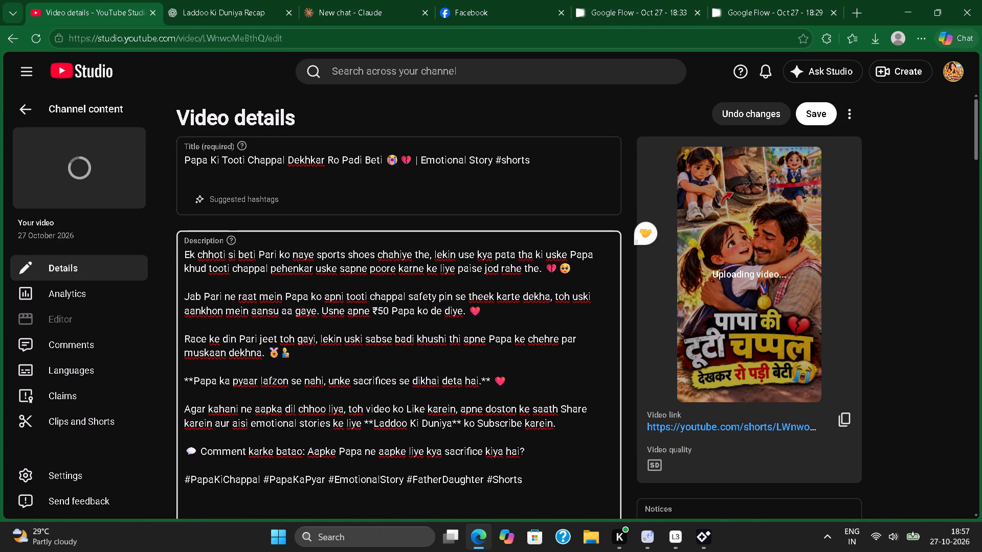
{"action": "left_click", "coordinate": [452, 474]}
{"action": "left_click", "coordinate": [354, 484]}
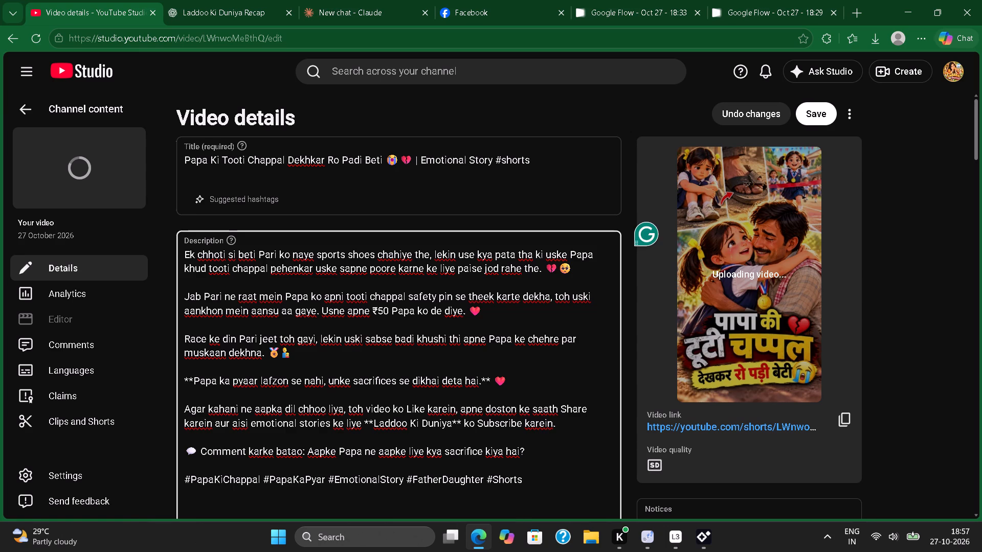
{"action": "left_click", "coordinate": [295, 483]}
{"action": "left_click", "coordinate": [220, 481]}
{"action": "scroll", "coordinate": [361, 465], "scroll_direction": "down", "scroll_amount": 3}
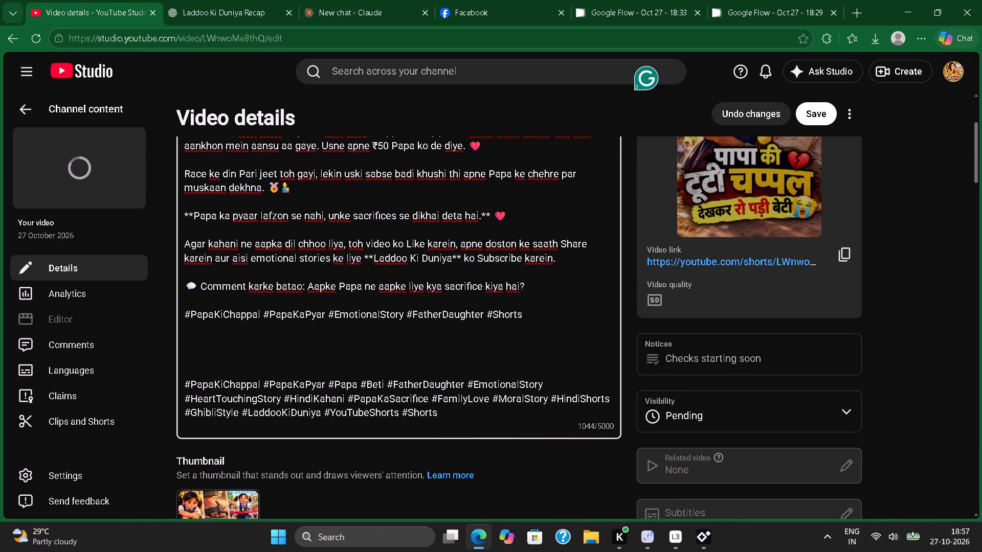
{"action": "left_click", "coordinate": [412, 396]}
{"action": "left_click", "coordinate": [453, 400]}
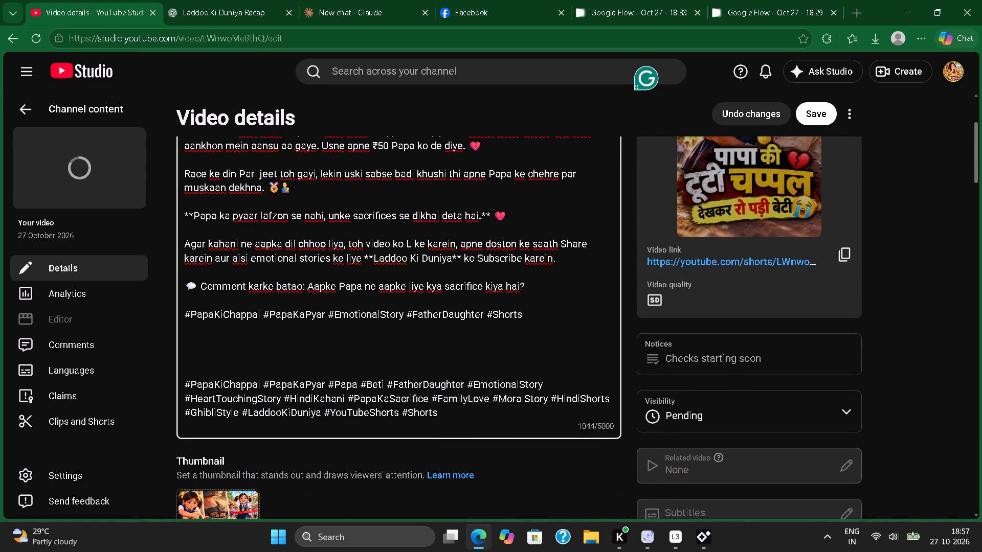
Check the final hashtag block of the Short's description and the thumbnail set below it.
{"action": "left_click", "coordinate": [526, 400]}
{"action": "scroll", "coordinate": [554, 285], "scroll_direction": "down", "scroll_amount": 1}
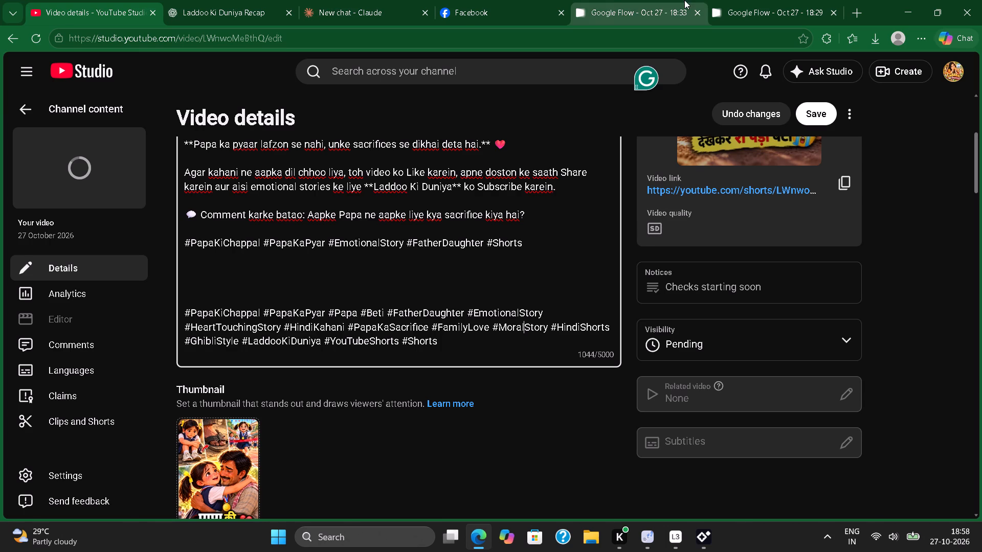
Switch to Facebook and review the "माँ को जवाब नहीं चाहिए था" reel's insights on views over time, audience retention and engagement.
{"action": "left_click", "coordinate": [486, 0]}
{"action": "scroll", "coordinate": [502, 283], "scroll_direction": "up", "scroll_amount": 2}
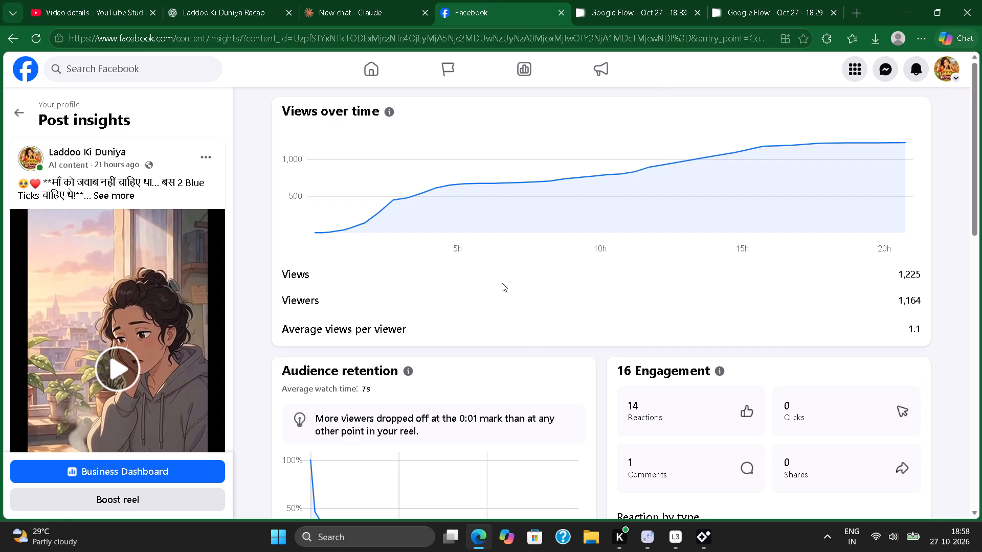
{"action": "scroll", "coordinate": [552, 309], "scroll_direction": "up", "scroll_amount": 1}
{"action": "left_click", "coordinate": [37, 45]}
{"action": "scroll", "coordinate": [342, 405], "scroll_direction": "down", "scroll_amount": 3}
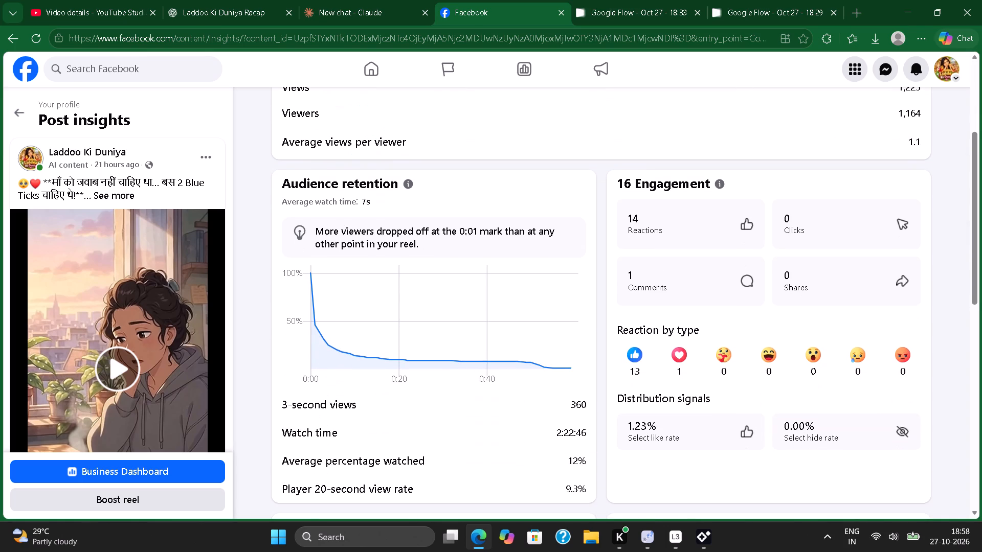
{"action": "scroll", "coordinate": [342, 405], "scroll_direction": "down", "scroll_amount": 1}
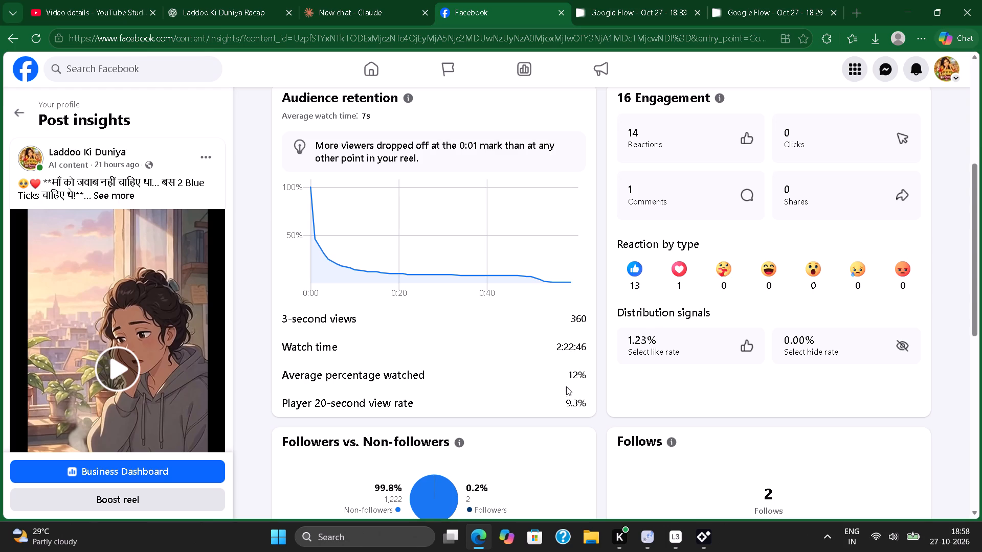
Examine the Facebook reel's post insights, including audience retention, followers, traffic and viewer demographics.
{"action": "scroll", "coordinate": [520, 407], "scroll_direction": "down", "scroll_amount": 1}
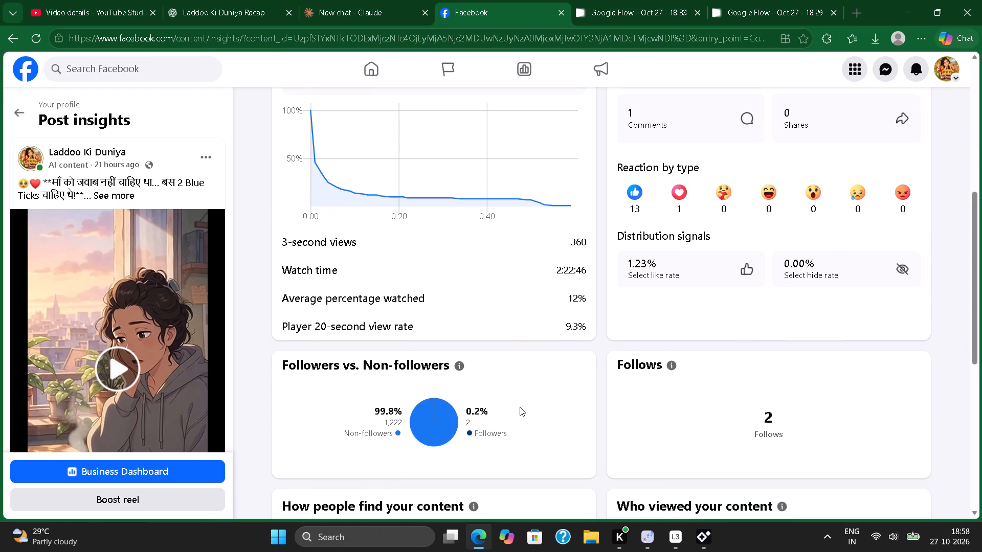
{"action": "scroll", "coordinate": [520, 407], "scroll_direction": "down", "scroll_amount": 3}
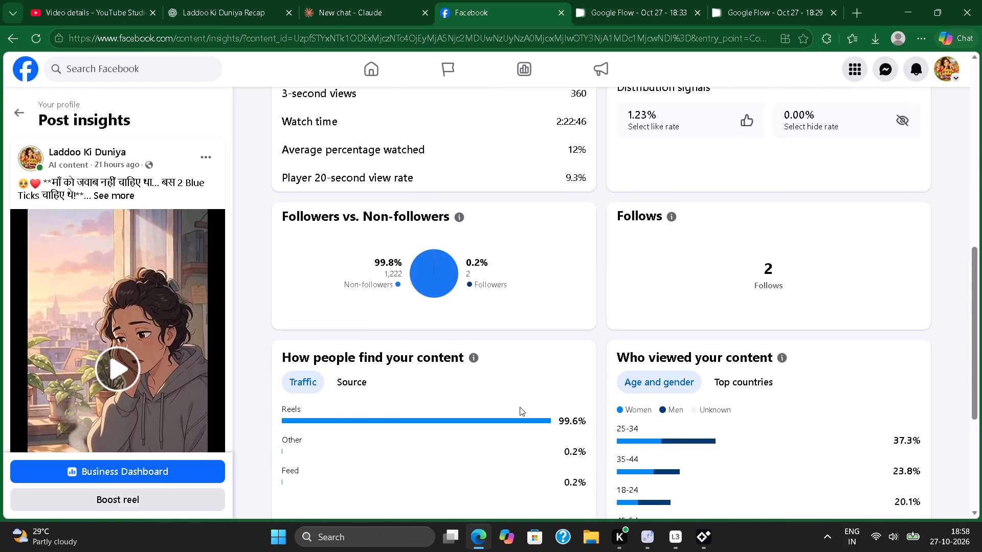
{"action": "scroll", "coordinate": [520, 407], "scroll_direction": "down", "scroll_amount": 3}
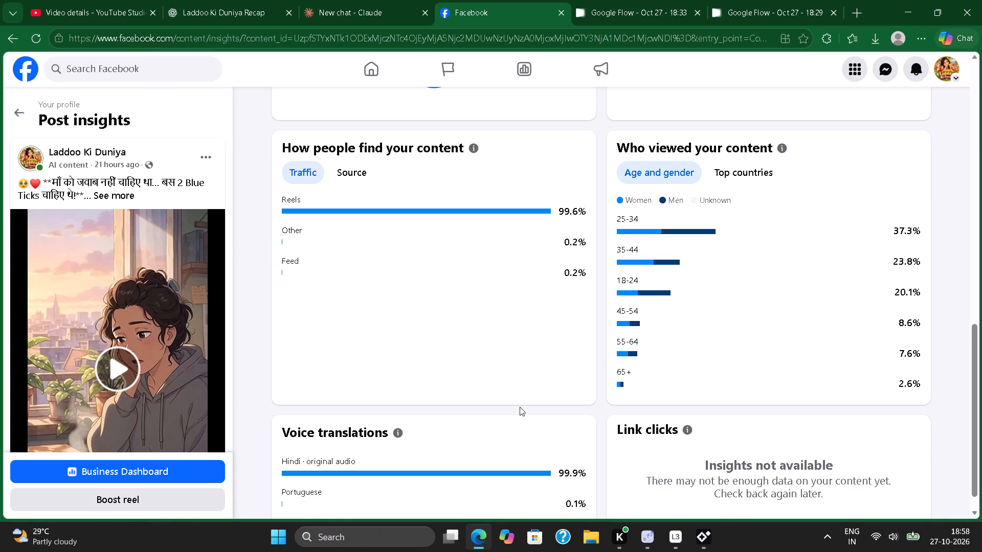
Check the reel viewers' top countries and their age and gender breakdown, then review its views over time.
{"action": "scroll", "coordinate": [633, 358], "scroll_direction": "down", "scroll_amount": 2}
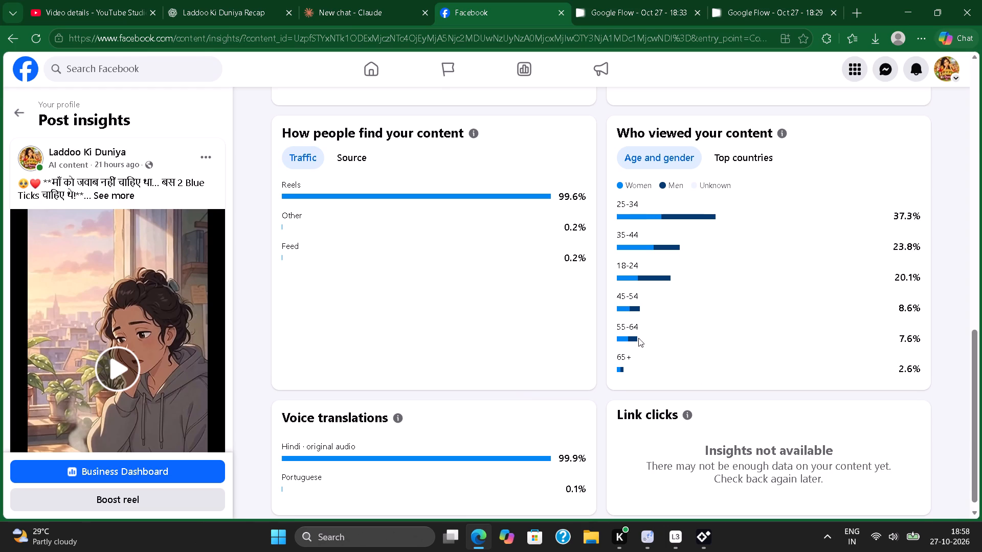
{"action": "left_click", "coordinate": [741, 149]}
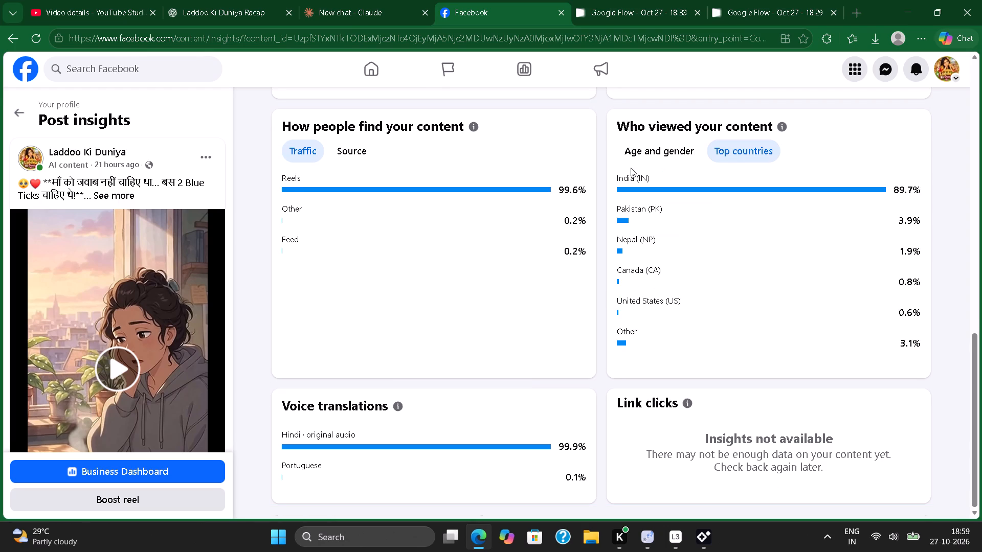
{"action": "left_click", "coordinate": [648, 149]}
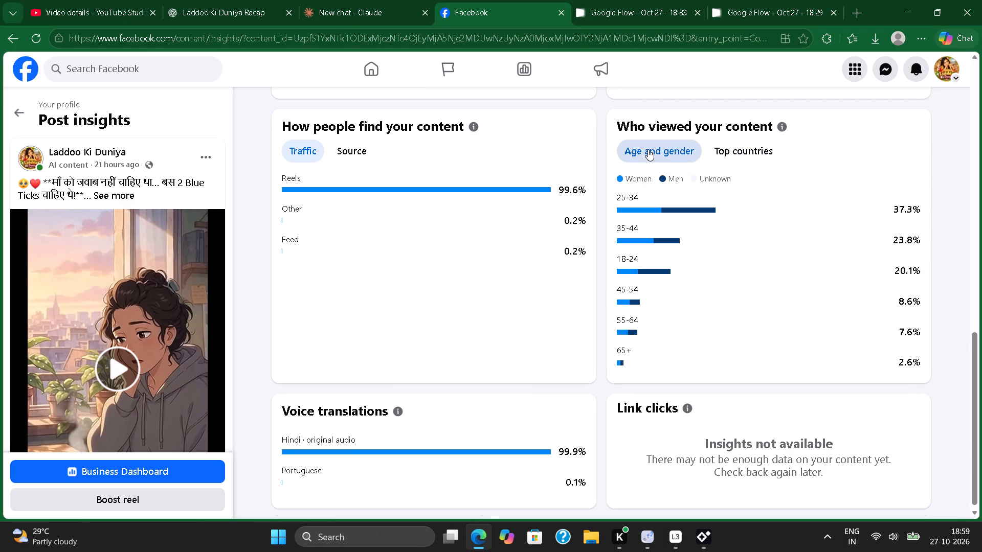
{"action": "scroll", "coordinate": [505, 174], "scroll_direction": "up", "scroll_amount": 10}
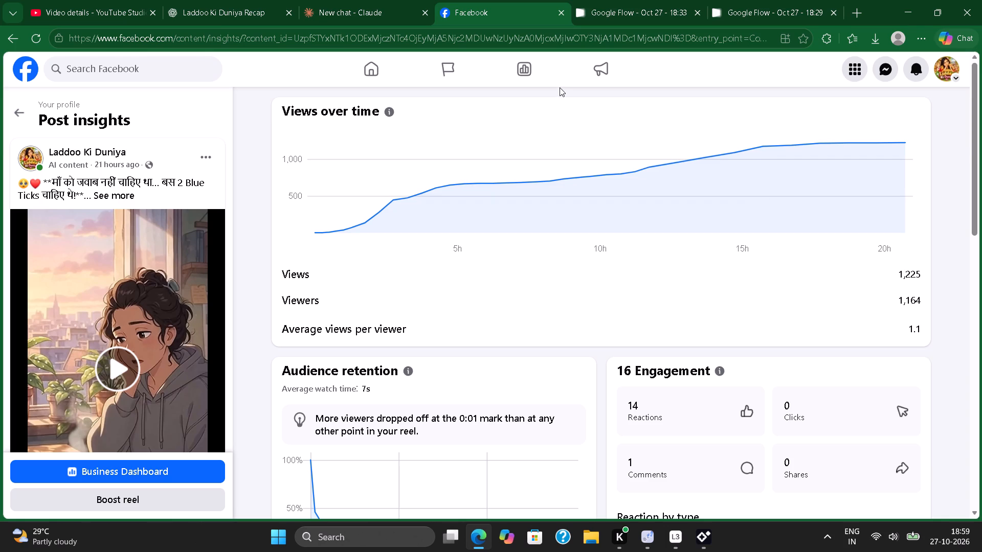
Return to the Short's details in YouTube Studio and check its title, description and video upload.
{"action": "left_click", "coordinate": [134, 0]}
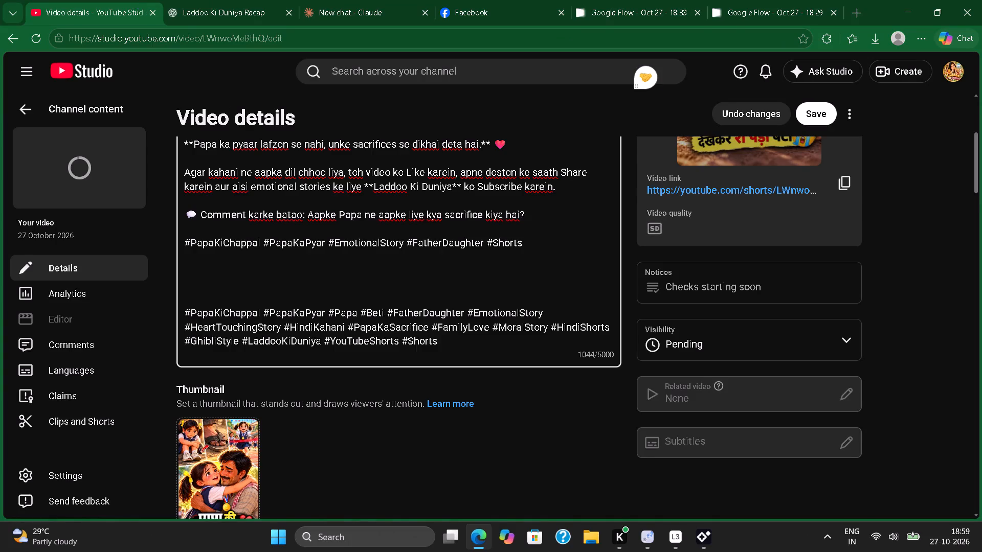
{"action": "scroll", "coordinate": [347, 220], "scroll_direction": "up", "scroll_amount": 4}
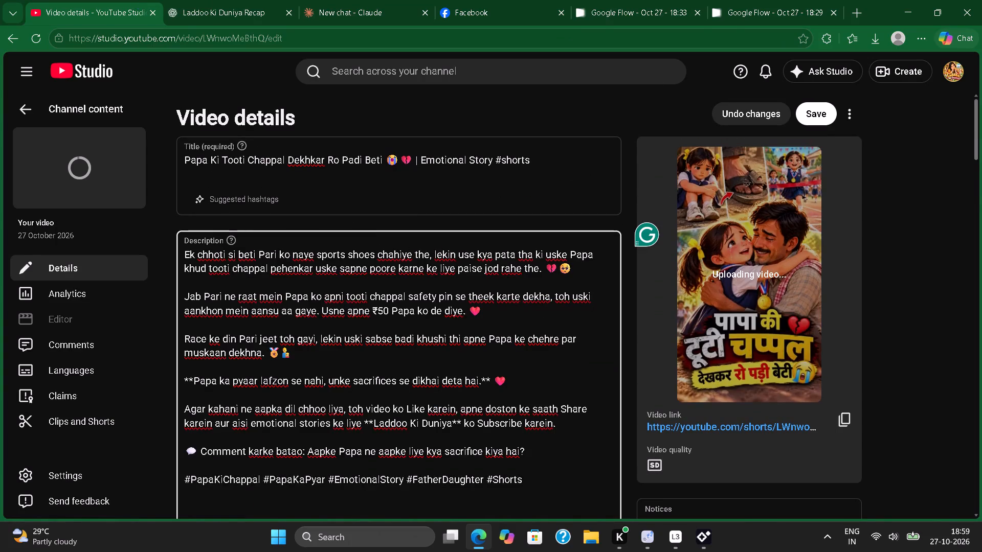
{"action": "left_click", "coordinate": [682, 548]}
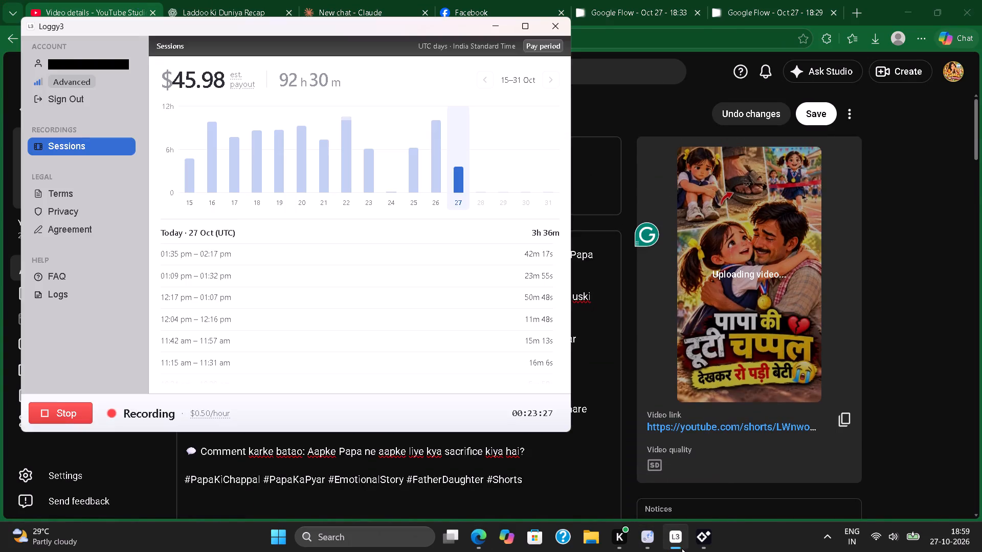
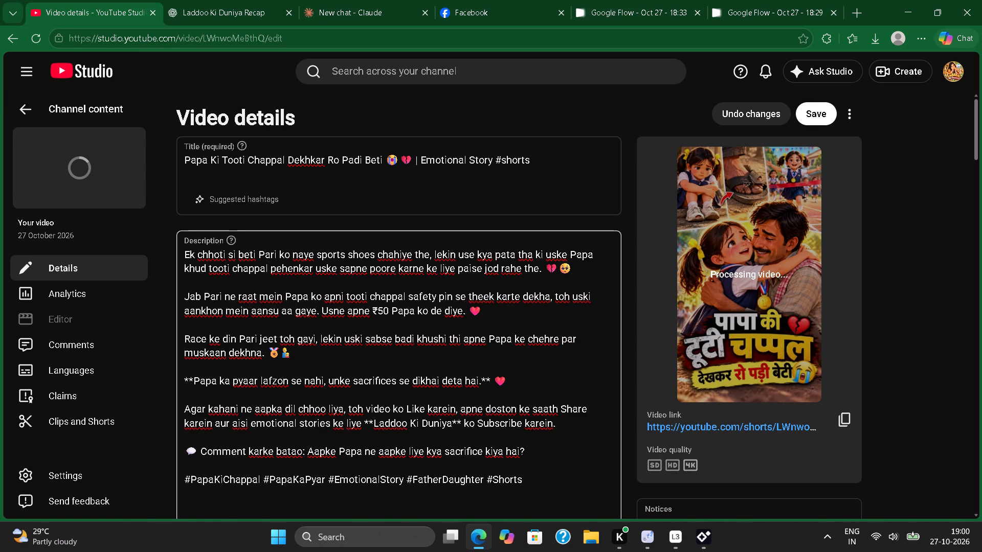
{"action": "scroll", "coordinate": [616, 334], "scroll_direction": "down", "scroll_amount": 2}
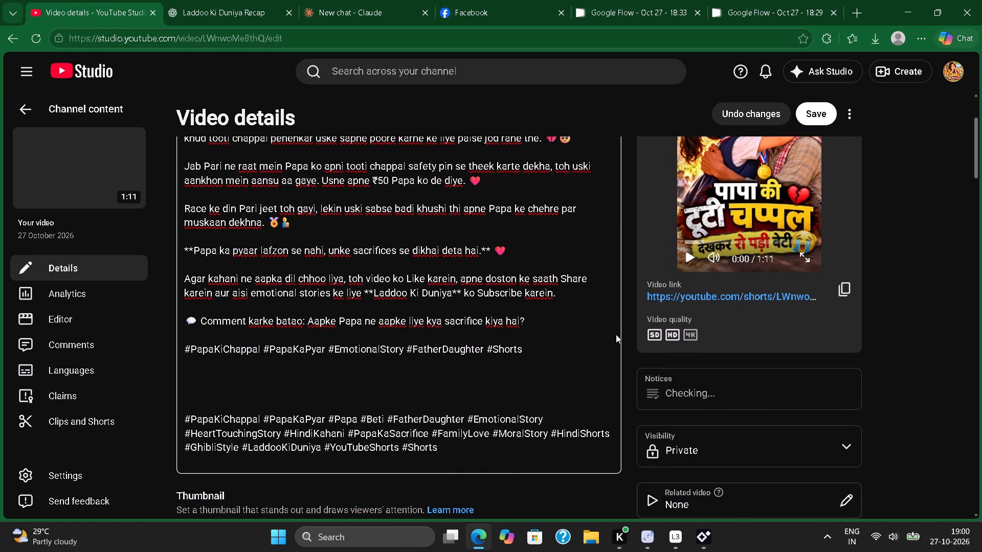
{"action": "left_click", "coordinate": [550, 433]}
{"action": "left_click", "coordinate": [537, 435]}
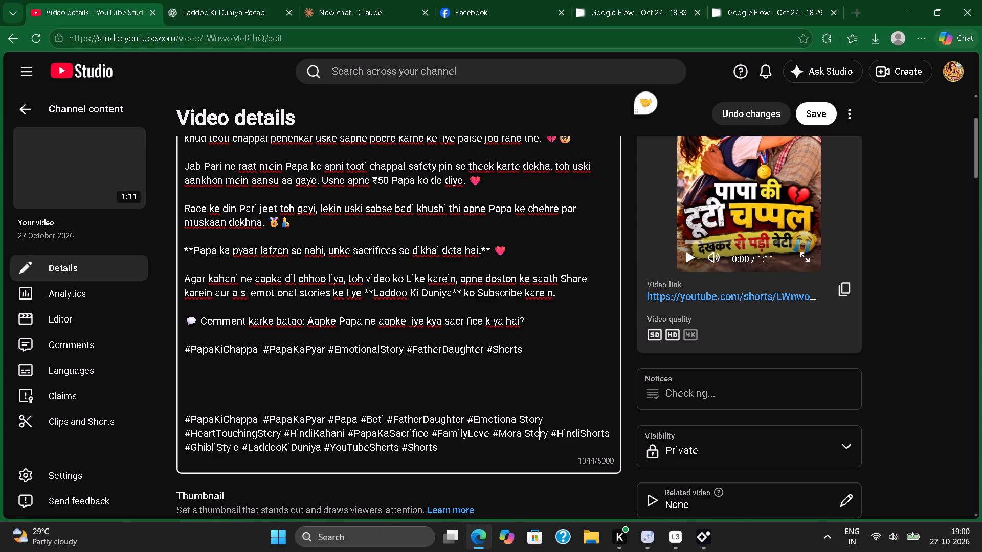
{"action": "left_click", "coordinate": [572, 435]}
{"action": "triple_click", "coordinate": [572, 435]}
{"action": "left_click", "coordinate": [575, 378]}
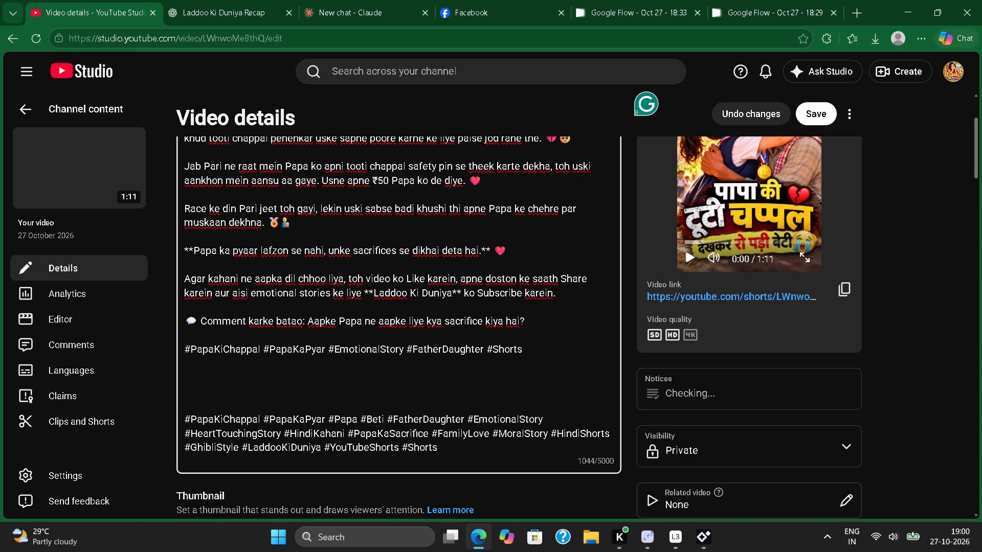
{"action": "scroll", "coordinate": [633, 310], "scroll_direction": "up", "scroll_amount": 3}
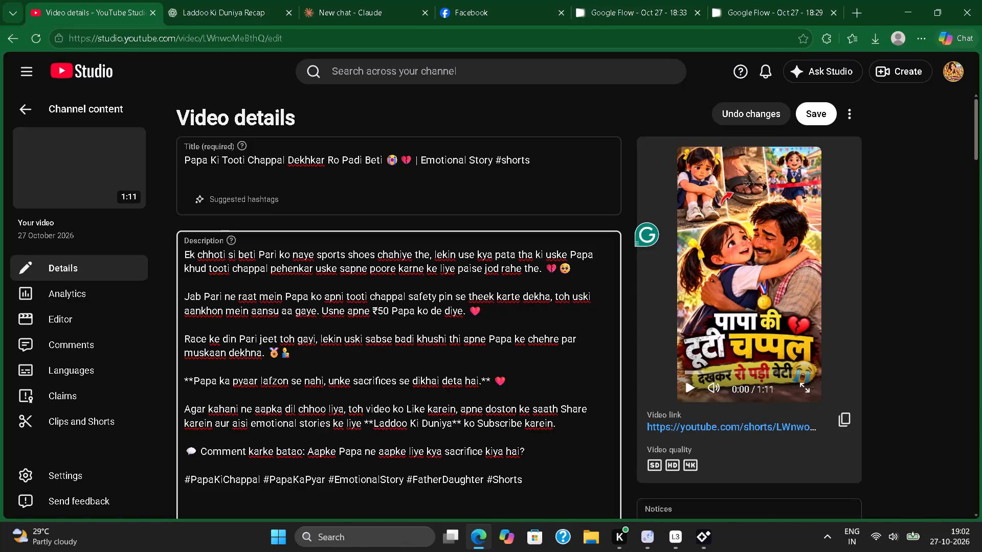
Review the two hashtag blocks at the end of the Short's description.
{"action": "scroll", "coordinate": [418, 237], "scroll_direction": "down", "scroll_amount": 3}
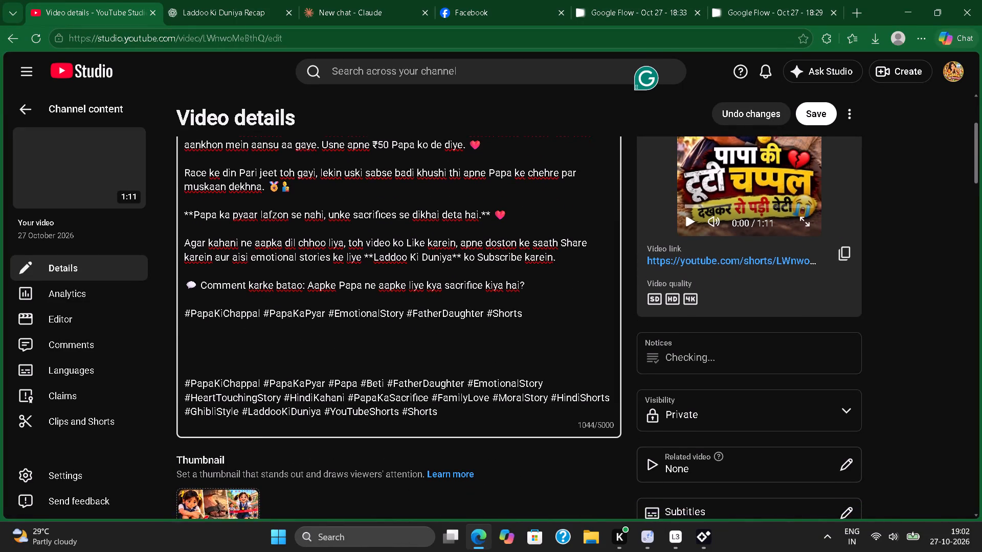
{"action": "scroll", "coordinate": [418, 237], "scroll_direction": "down", "scroll_amount": 1}
Switch to the Facebook post insights and read the reel's full caption and its hashtags.
{"action": "left_click", "coordinate": [460, 0]}
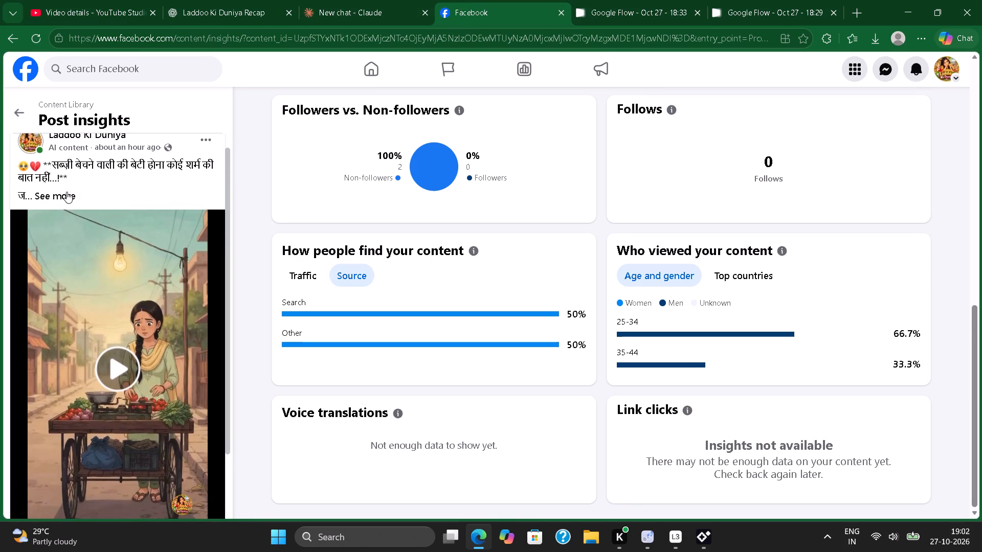
{"action": "left_click", "coordinate": [66, 192]}
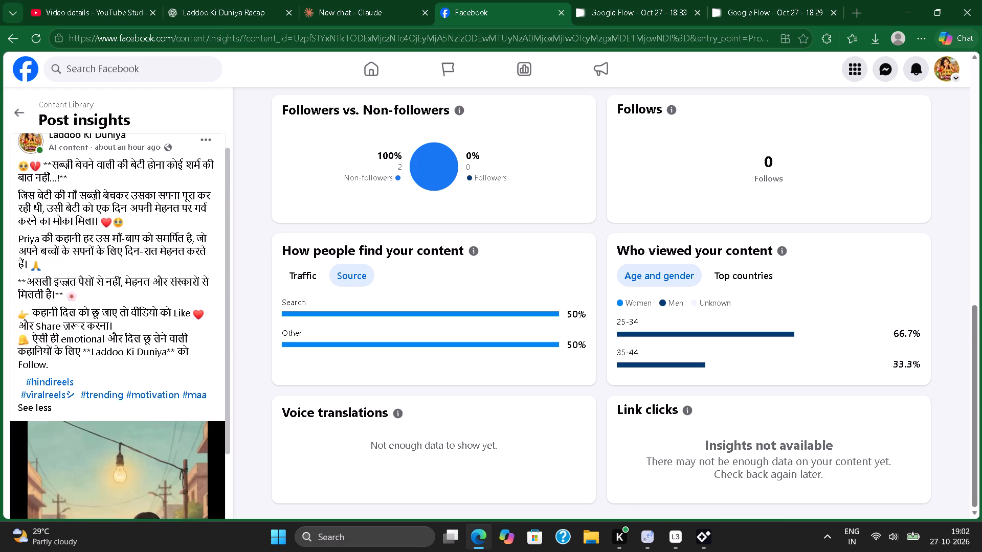
{"action": "scroll", "coordinate": [88, 232], "scroll_direction": "up", "scroll_amount": 2}
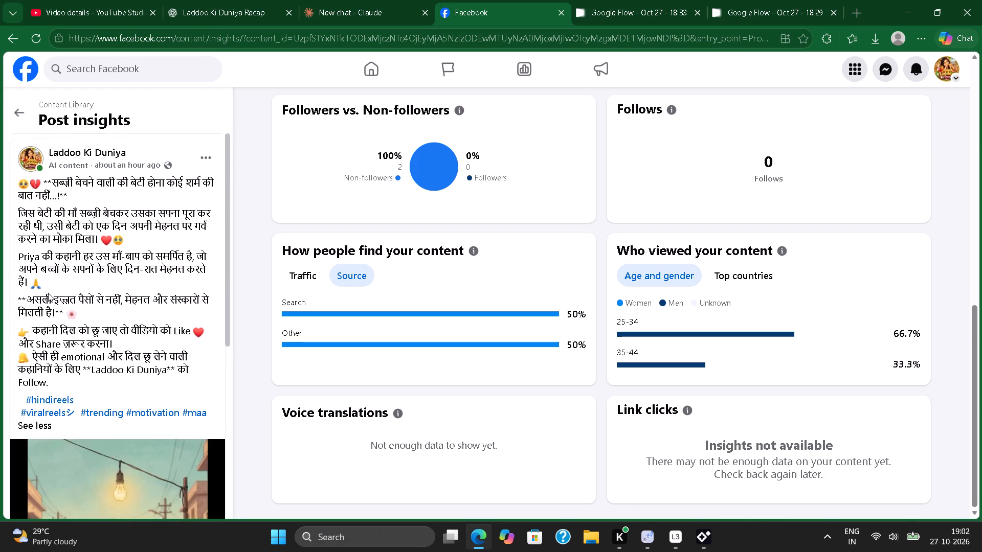
{"action": "scroll", "coordinate": [48, 293], "scroll_direction": "down", "scroll_amount": 2}
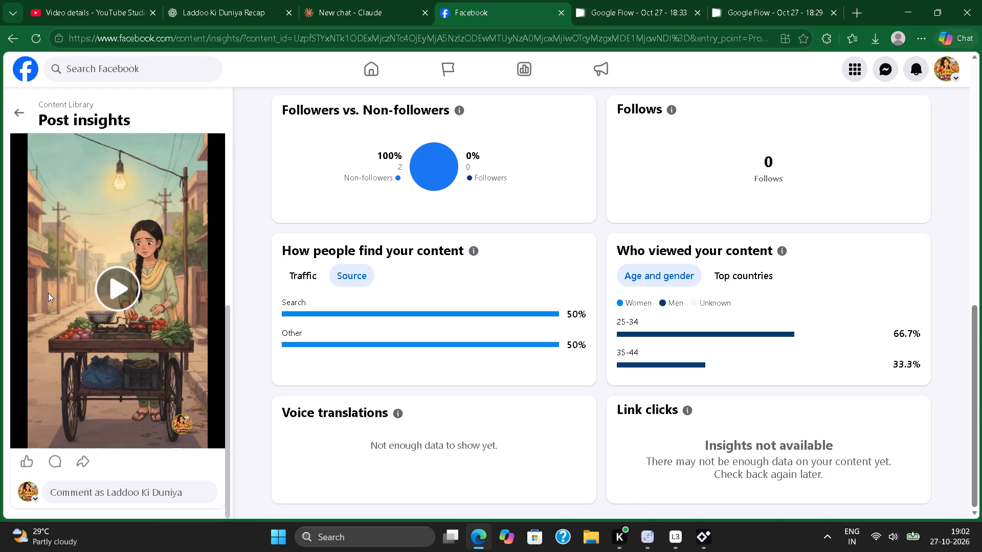
{"action": "scroll", "coordinate": [48, 293], "scroll_direction": "down", "scroll_amount": 1}
{"action": "scroll", "coordinate": [54, 390], "scroll_direction": "up", "scroll_amount": 2}
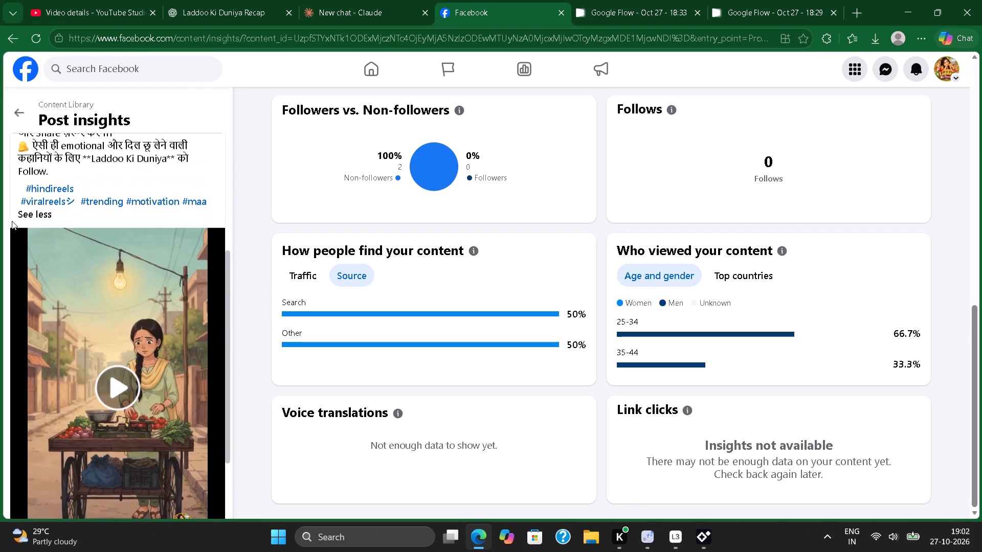
{"action": "left_click", "coordinate": [28, 210]}
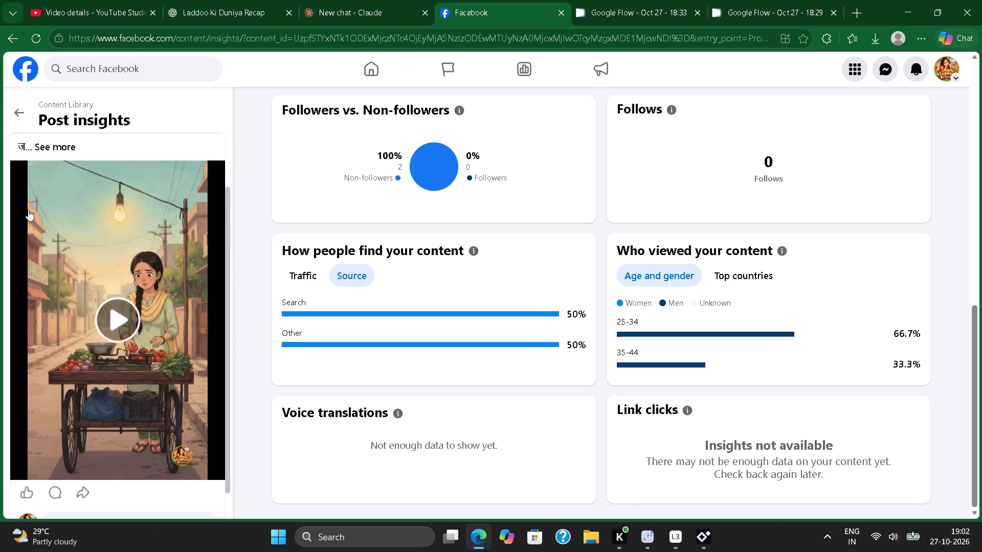
{"action": "scroll", "coordinate": [28, 210], "scroll_direction": "up", "scroll_amount": 4}
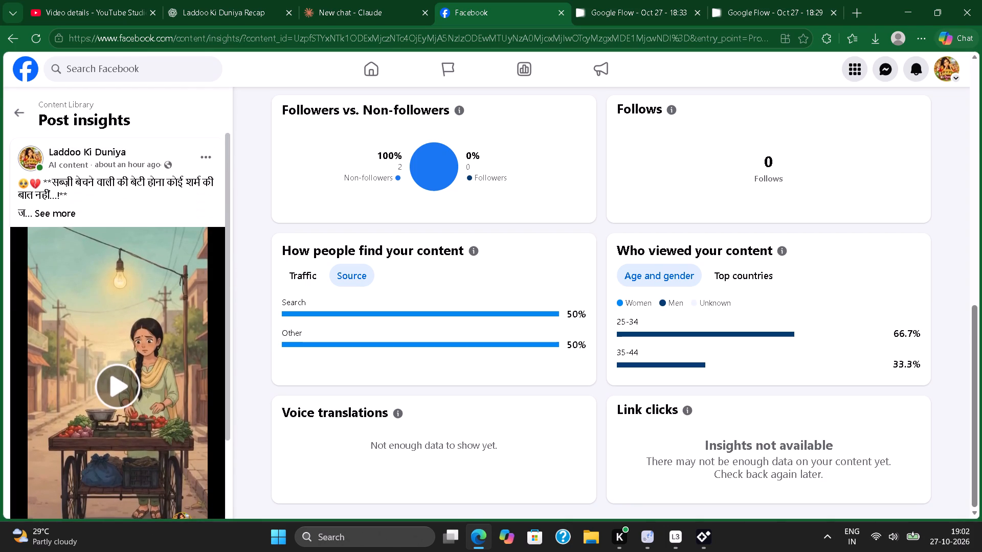
{"action": "left_click", "coordinate": [55, 214]}
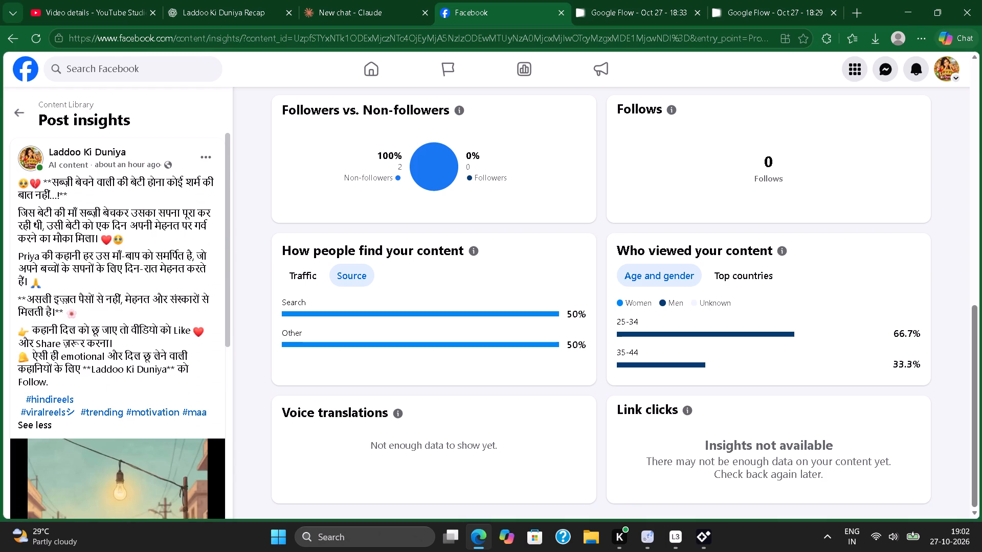
{"action": "scroll", "coordinate": [55, 214], "scroll_direction": "down", "scroll_amount": 2}
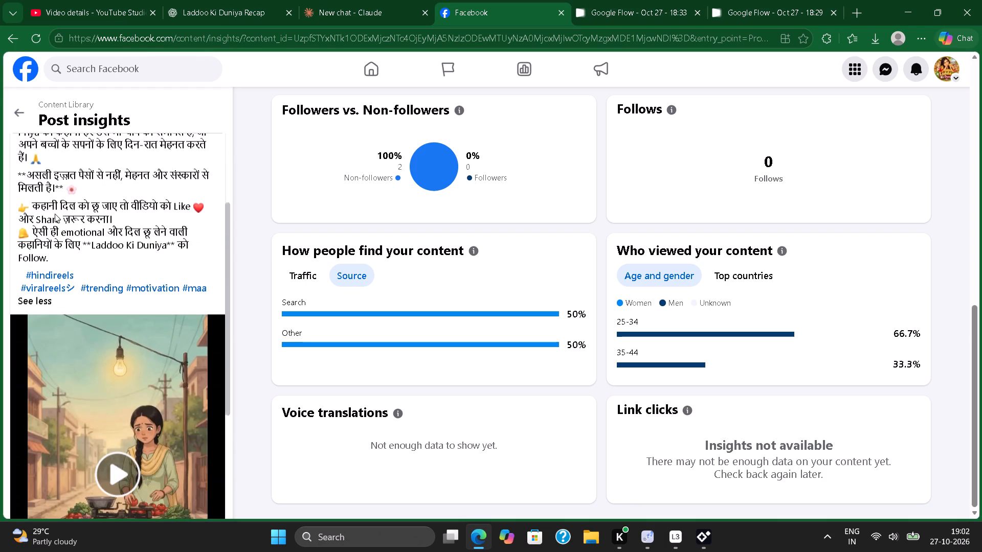
{"action": "scroll", "coordinate": [55, 214], "scroll_direction": "down", "scroll_amount": 5}
{"action": "scroll", "coordinate": [55, 214], "scroll_direction": "up", "scroll_amount": 7}
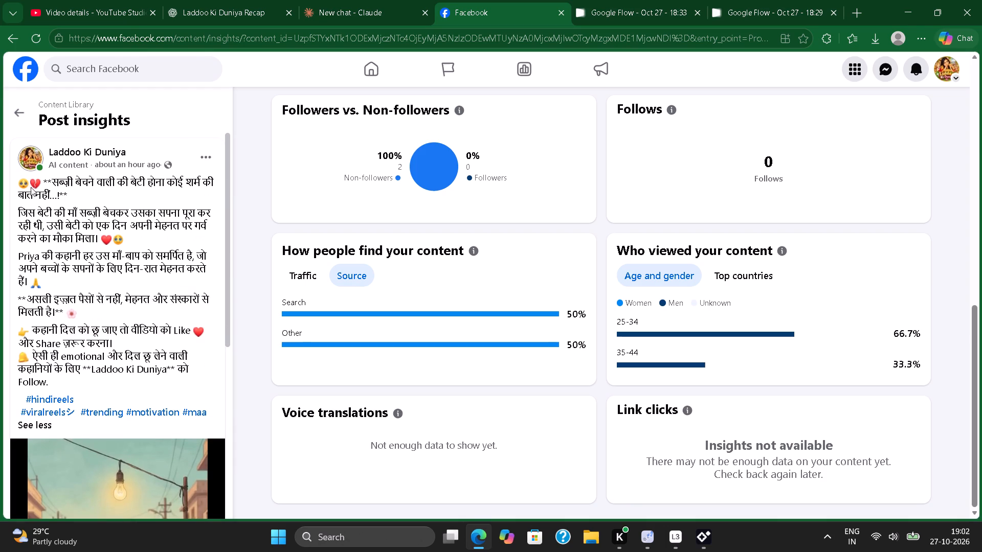
Go back to the Facebook Business Dashboard and check the page's insights, recent content and planned content.
{"action": "left_click", "coordinate": [16, 113]}
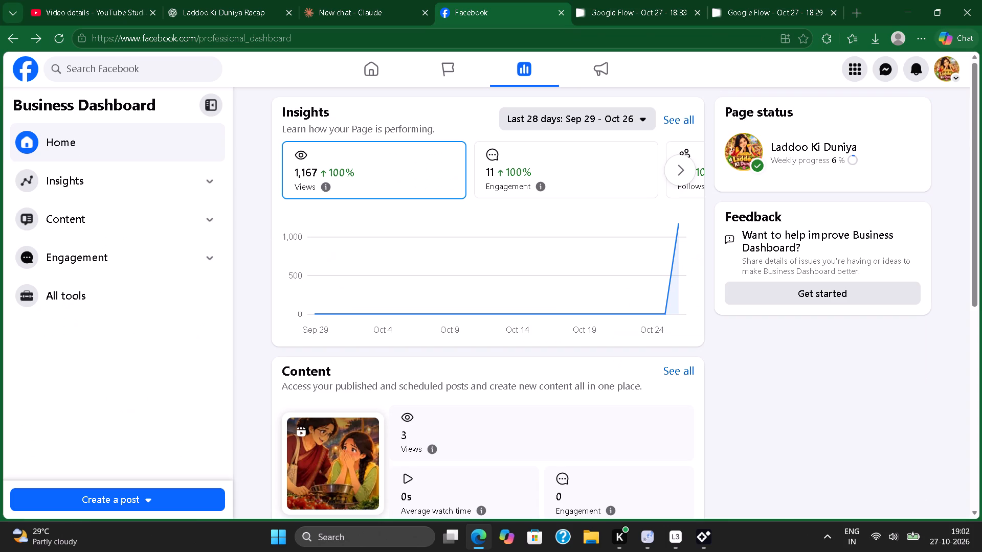
{"action": "scroll", "coordinate": [463, 241], "scroll_direction": "down", "scroll_amount": 4}
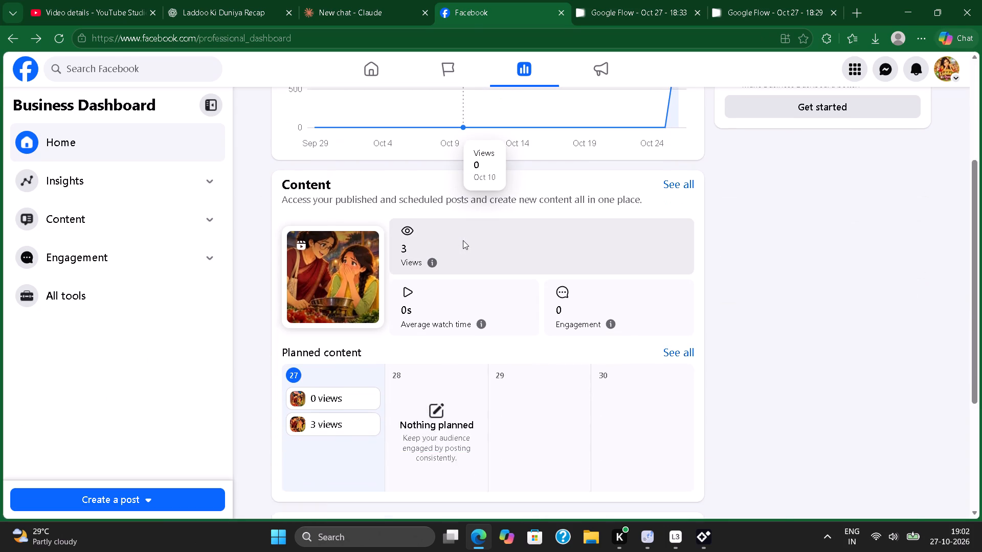
{"action": "scroll", "coordinate": [463, 240], "scroll_direction": "down", "scroll_amount": 2}
{"action": "scroll", "coordinate": [463, 240], "scroll_direction": "up", "scroll_amount": 8}
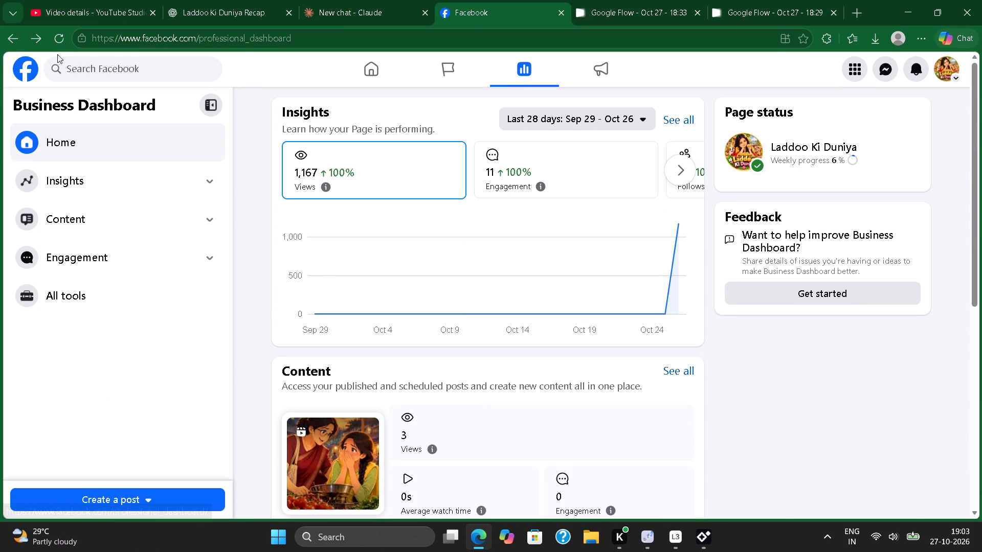
{"action": "left_click", "coordinate": [65, 39]}
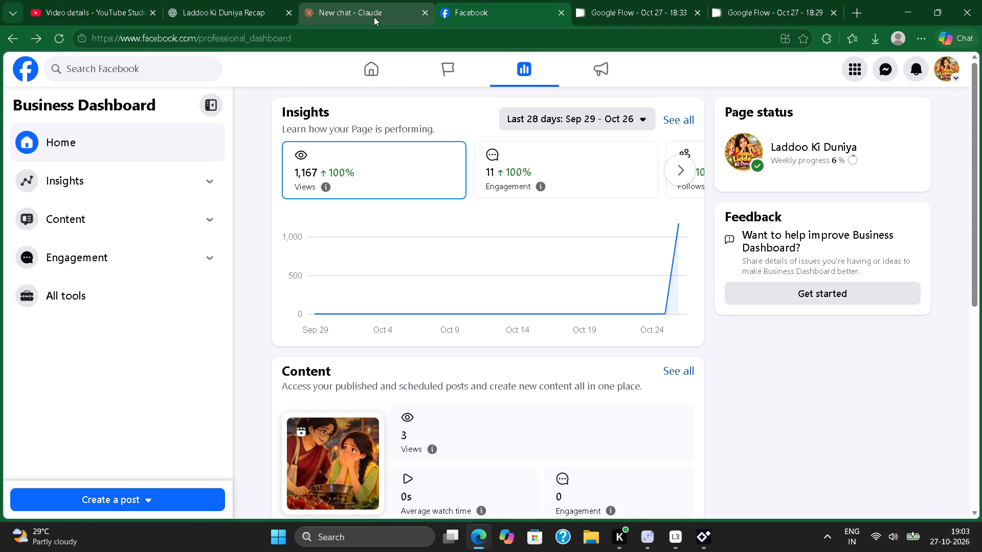
Return to the Short in YouTube Studio and recheck its description hashtags, audience setting, tags and language settings.
{"action": "left_click", "coordinate": [71, 0]}
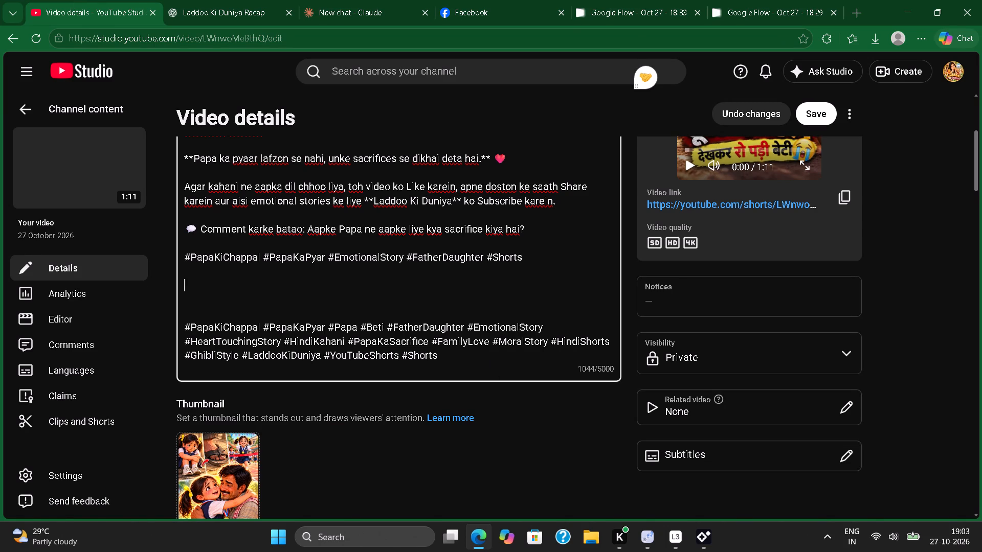
{"action": "left_click", "coordinate": [485, 327]}
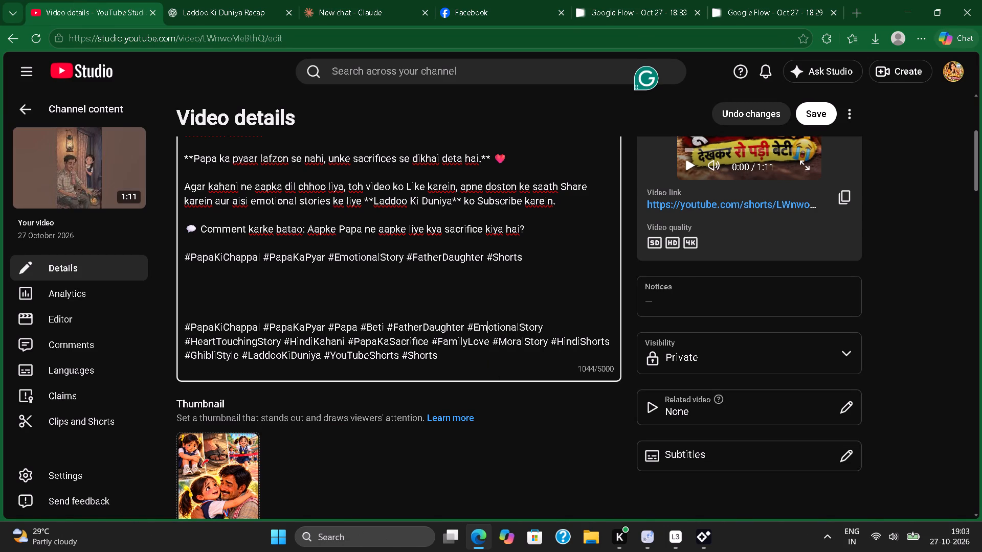
{"action": "left_click", "coordinate": [496, 330]}
{"action": "scroll", "coordinate": [505, 280], "scroll_direction": "down", "scroll_amount": 7}
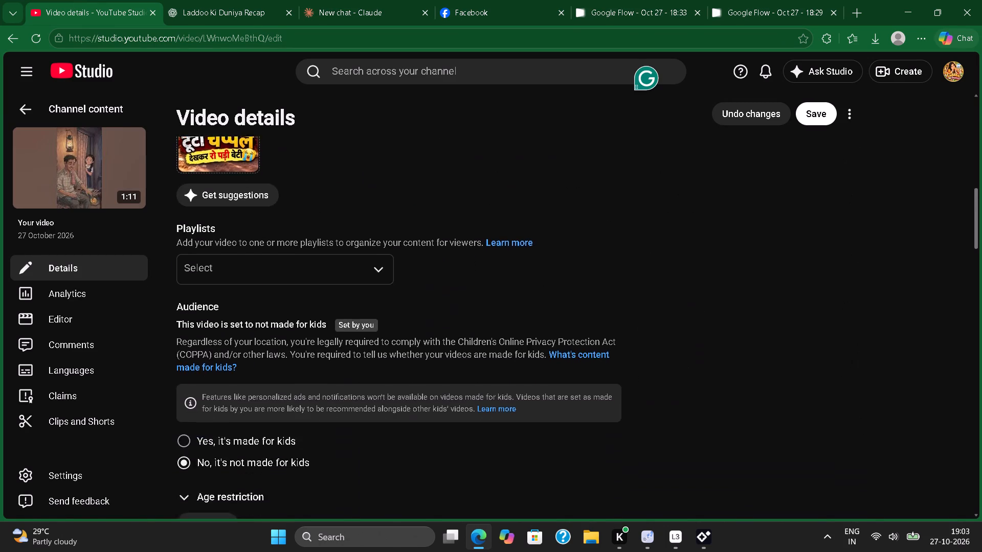
{"action": "scroll", "coordinate": [505, 280], "scroll_direction": "down", "scroll_amount": 6}
{"action": "scroll", "coordinate": [505, 280], "scroll_direction": "up", "scroll_amount": 4}
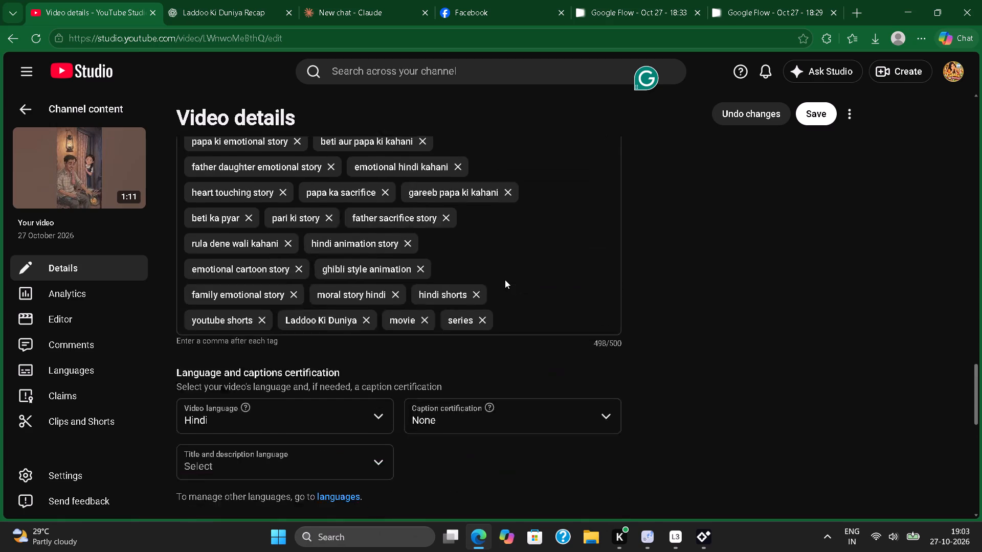
{"action": "scroll", "coordinate": [505, 280], "scroll_direction": "up", "scroll_amount": 7}
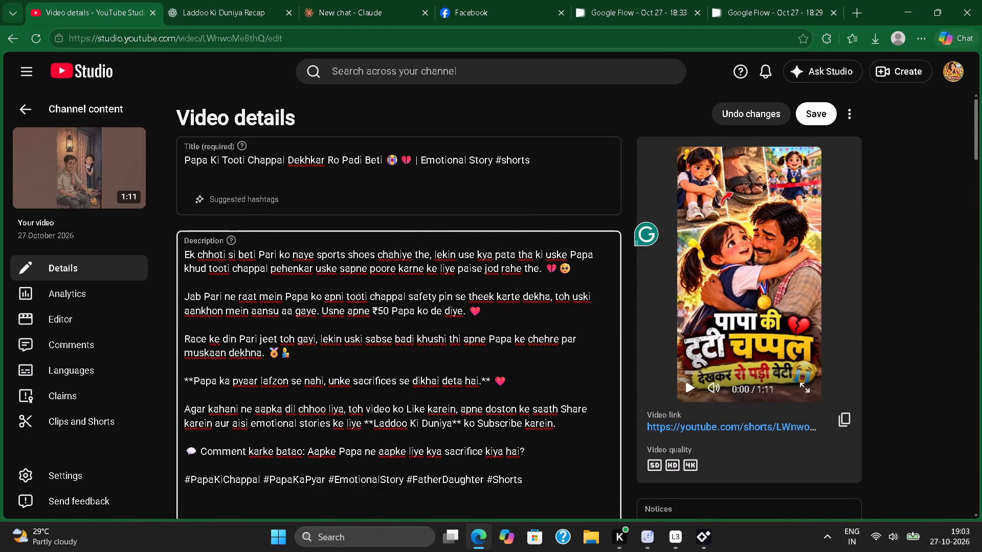
{"action": "left_click", "coordinate": [441, 476]}
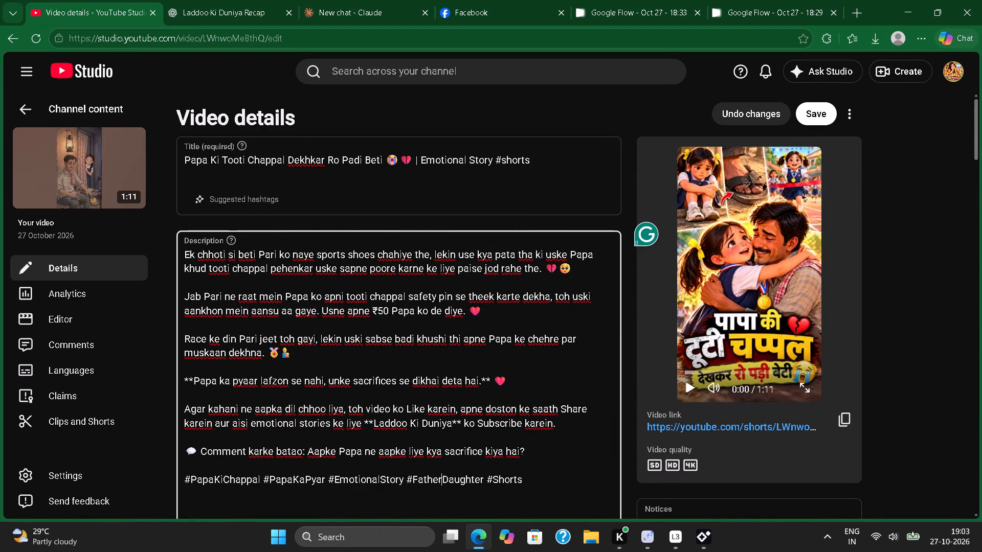
Check the Short's description and audience settings, and save the pending changes to the video details.
{"action": "left_click", "coordinate": [471, 475]}
{"action": "scroll", "coordinate": [602, 306], "scroll_direction": "down", "scroll_amount": 4}
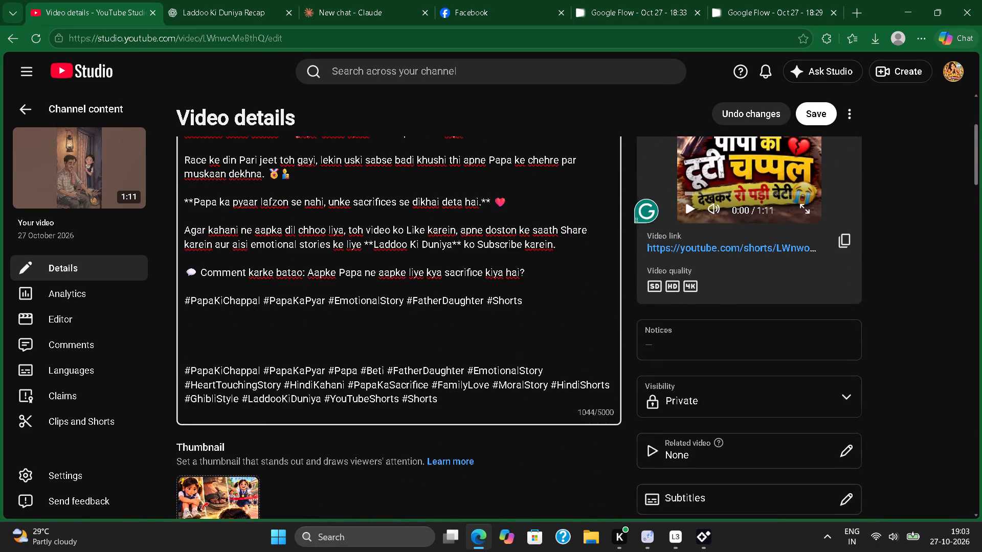
{"action": "scroll", "coordinate": [602, 306], "scroll_direction": "down", "scroll_amount": 3}
{"action": "scroll", "coordinate": [455, 310], "scroll_direction": "up", "scroll_amount": 8}
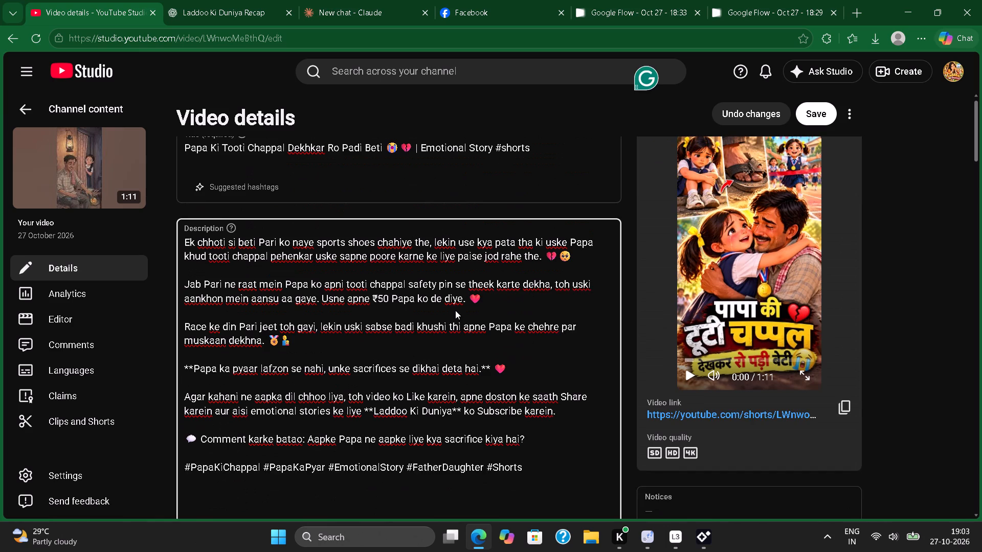
{"action": "scroll", "coordinate": [637, 285], "scroll_direction": "right", "scroll_amount": 2}
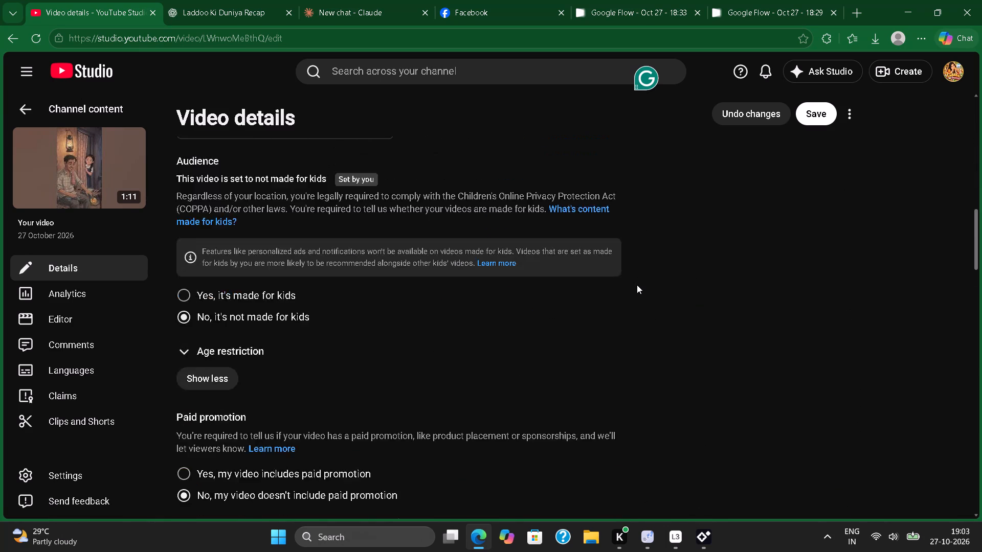
{"action": "scroll", "coordinate": [637, 285], "scroll_direction": "right", "scroll_amount": 1}
{"action": "scroll", "coordinate": [637, 285], "scroll_direction": "up", "scroll_amount": 7}
{"action": "left_click", "coordinate": [828, 114]}
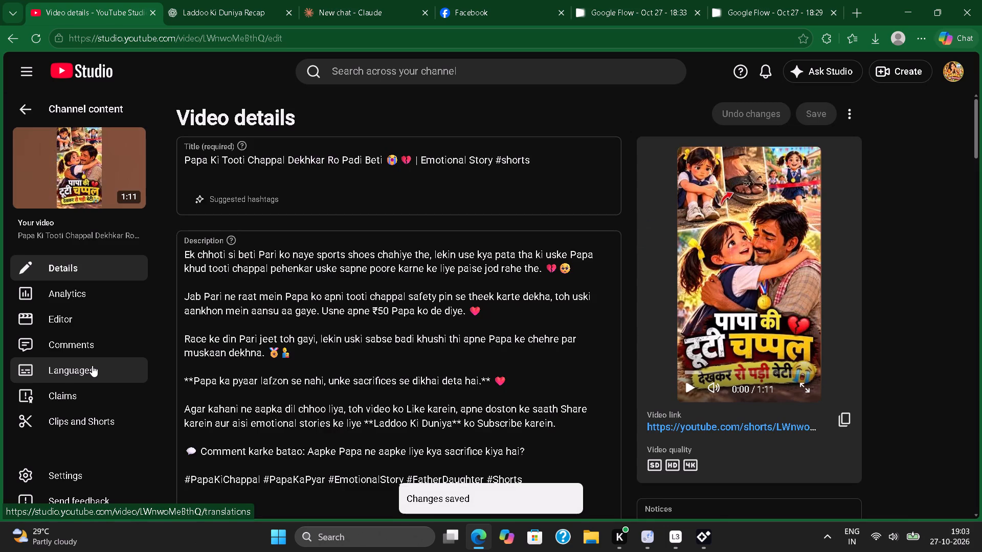
Open the Short's Languages page and dismiss the automatic-translation notice.
{"action": "left_click", "coordinate": [92, 365]}
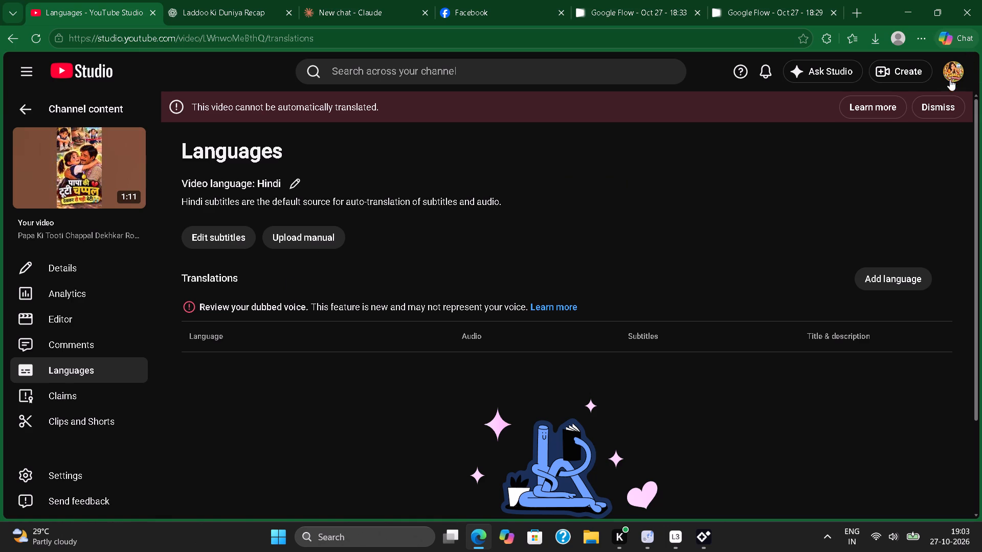
{"action": "left_click", "coordinate": [952, 100]}
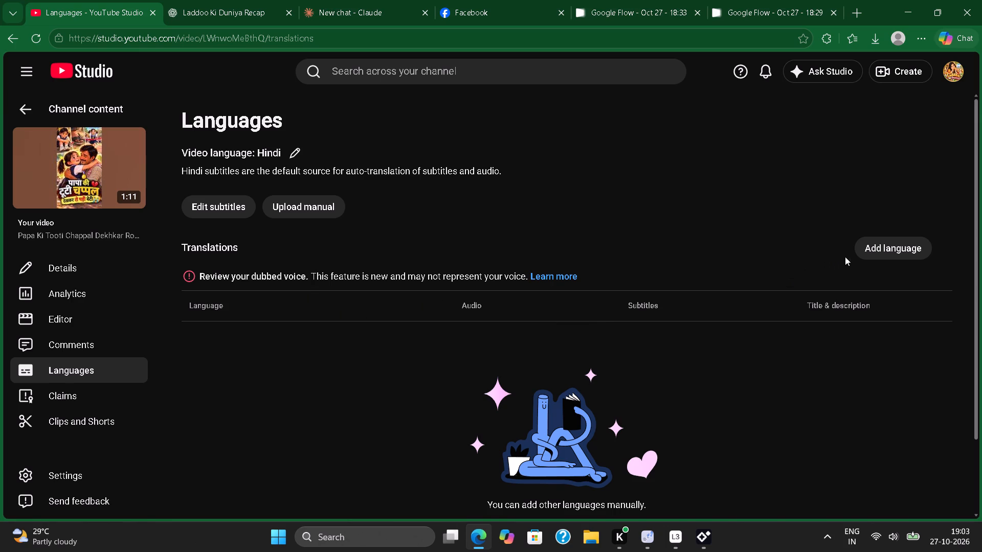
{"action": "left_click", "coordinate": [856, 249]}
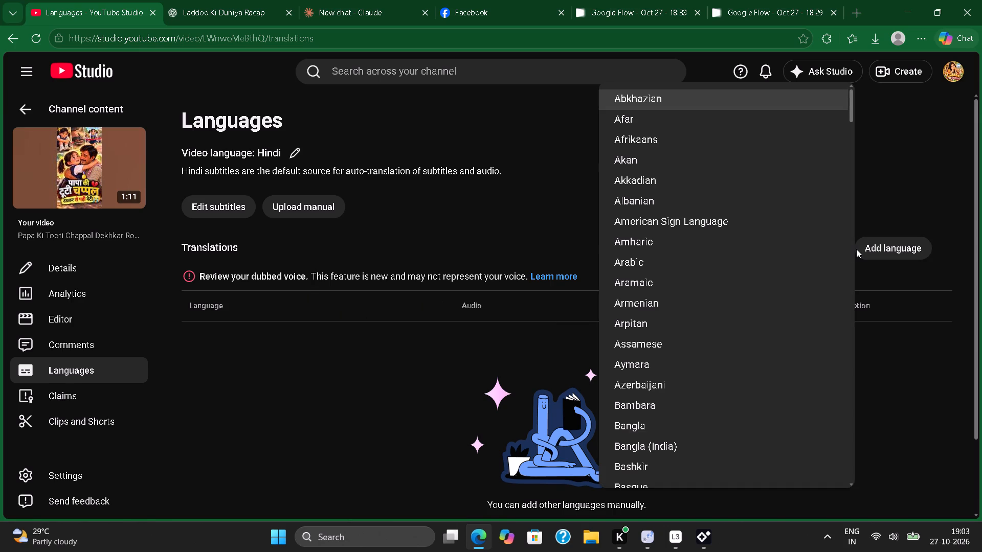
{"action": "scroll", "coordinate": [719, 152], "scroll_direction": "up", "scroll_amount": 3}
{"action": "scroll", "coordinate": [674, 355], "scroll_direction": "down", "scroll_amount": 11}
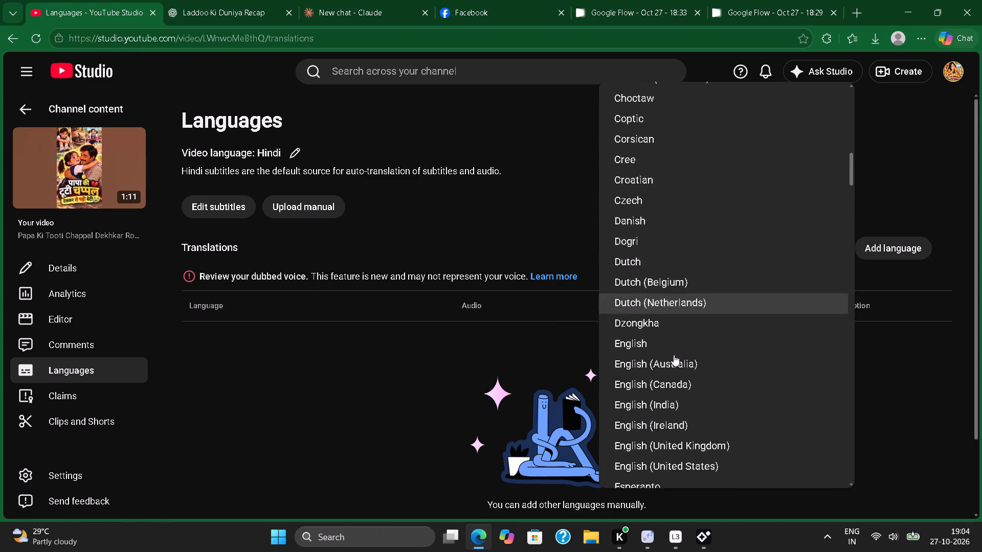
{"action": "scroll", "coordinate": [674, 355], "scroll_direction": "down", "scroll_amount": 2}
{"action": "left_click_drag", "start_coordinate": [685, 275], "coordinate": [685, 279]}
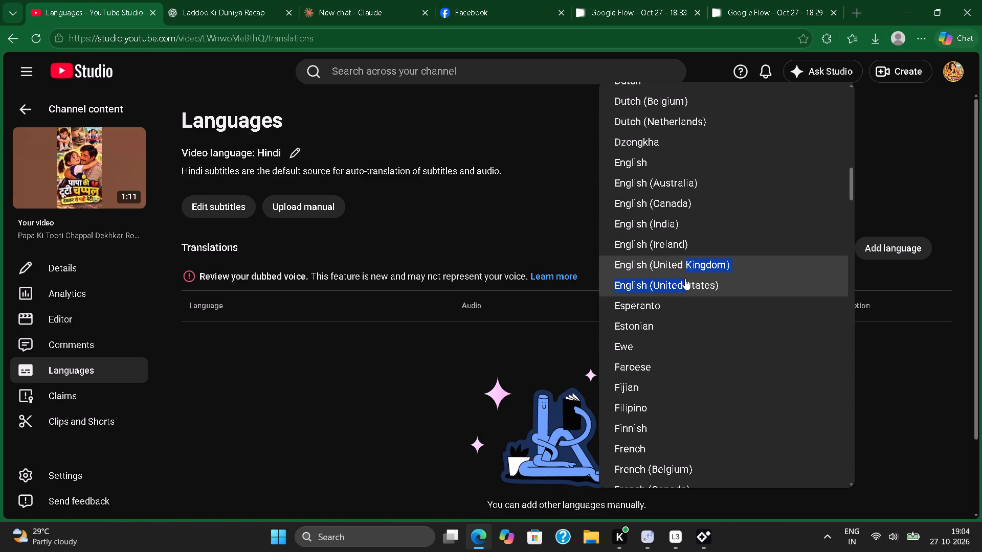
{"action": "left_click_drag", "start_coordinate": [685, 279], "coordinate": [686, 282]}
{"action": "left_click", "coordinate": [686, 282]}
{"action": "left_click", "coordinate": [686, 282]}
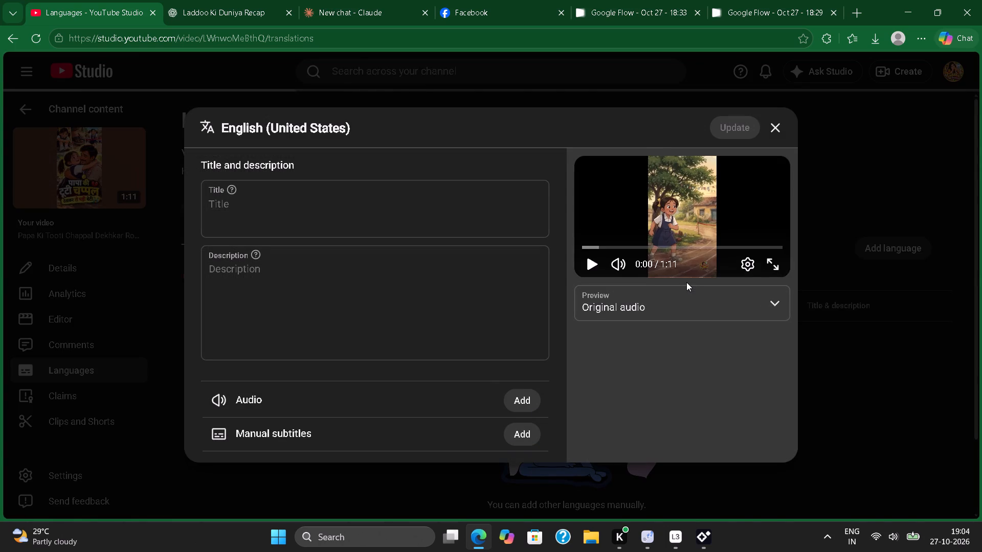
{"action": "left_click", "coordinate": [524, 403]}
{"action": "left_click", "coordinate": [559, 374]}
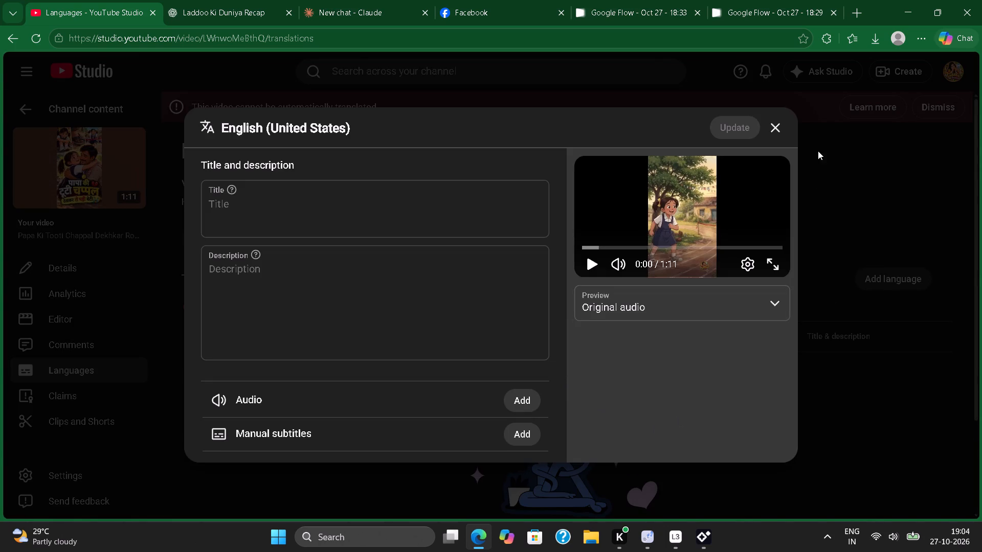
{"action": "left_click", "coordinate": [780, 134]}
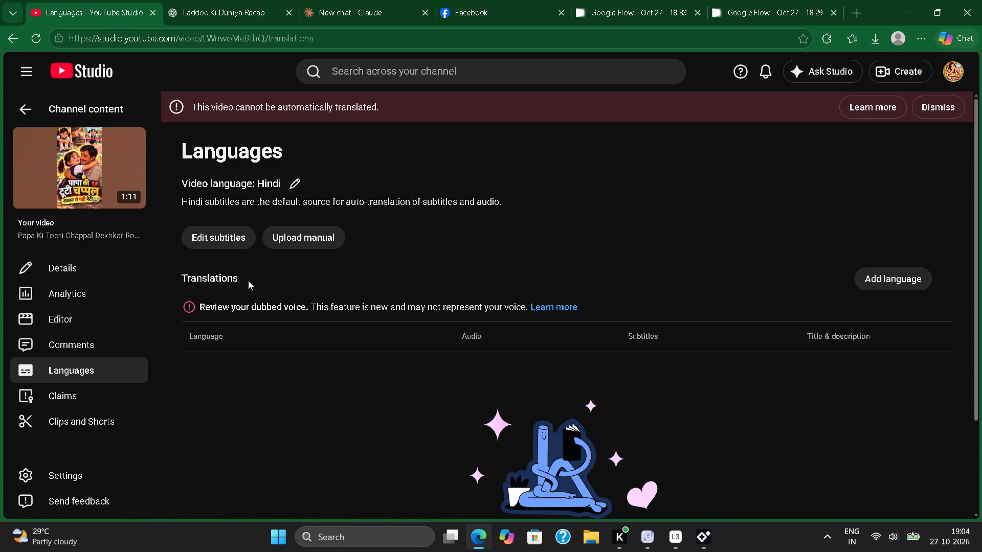
Open the Short's Hindi subtitles, look through them to the last line, and publish them.
{"action": "left_click", "coordinate": [230, 242]}
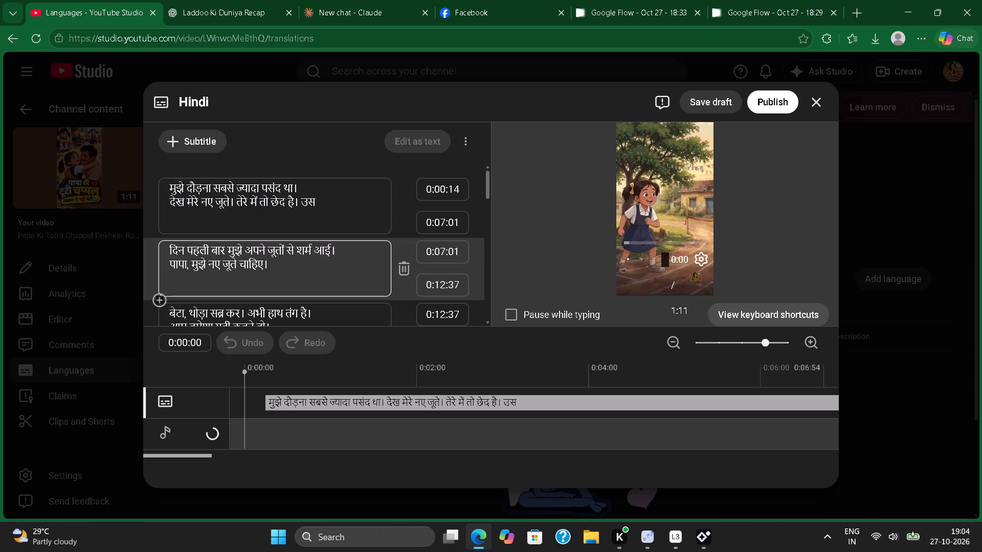
{"action": "scroll", "coordinate": [317, 260], "scroll_direction": "down", "scroll_amount": 12}
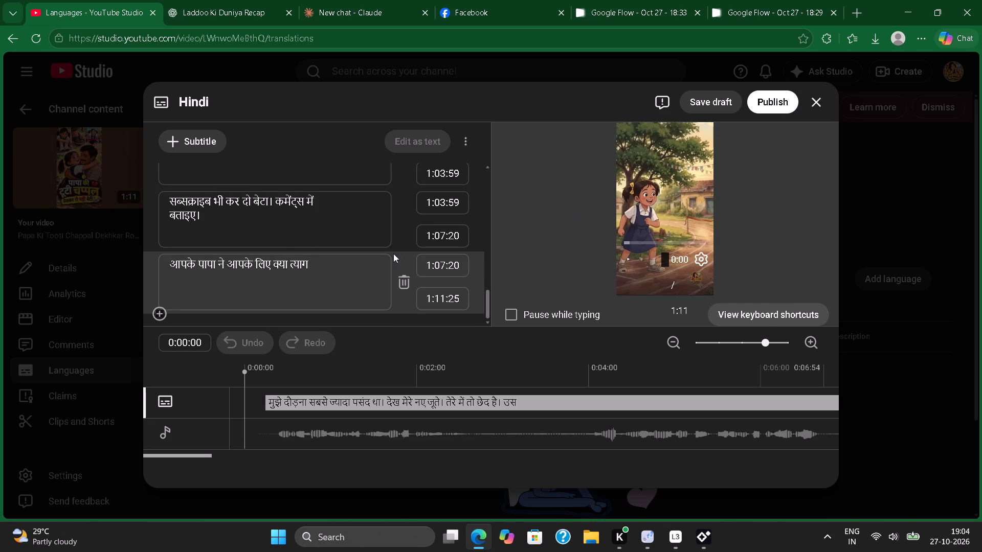
{"action": "left_click", "coordinate": [776, 101]}
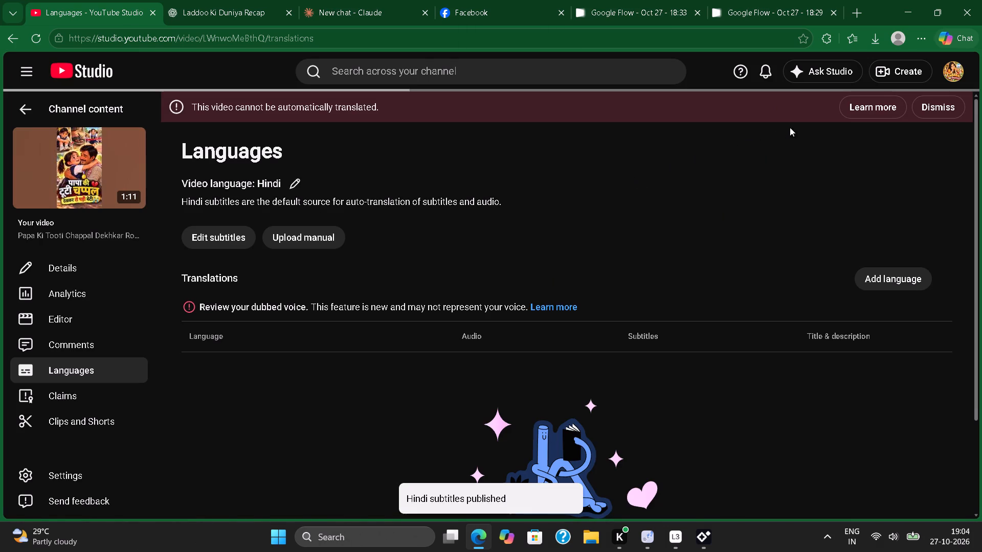
Read the YouTube Help article on automatic dubbing, including its eligibility rules and how to manage dubs, and close it.
{"action": "left_click", "coordinate": [860, 106]}
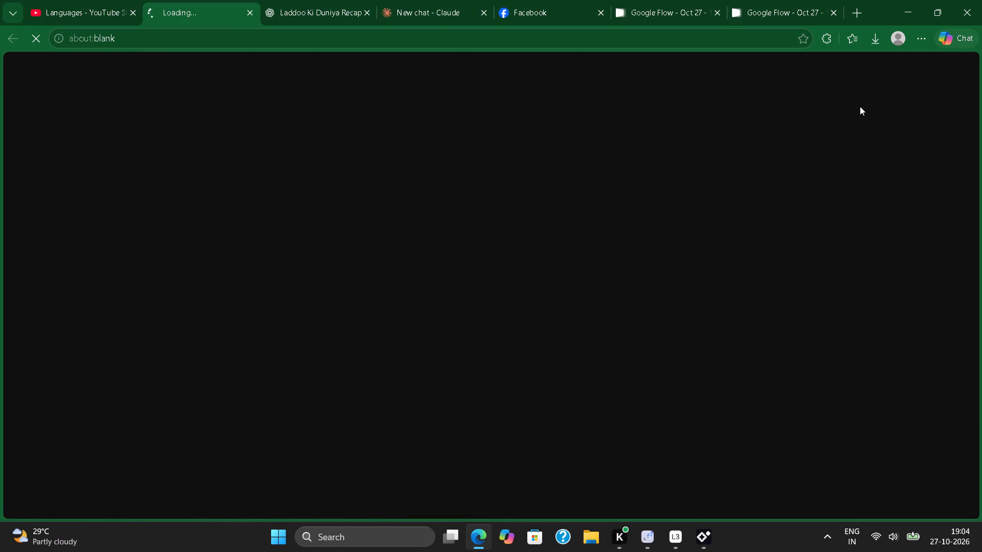
{"action": "left_click", "coordinate": [50, 0]}
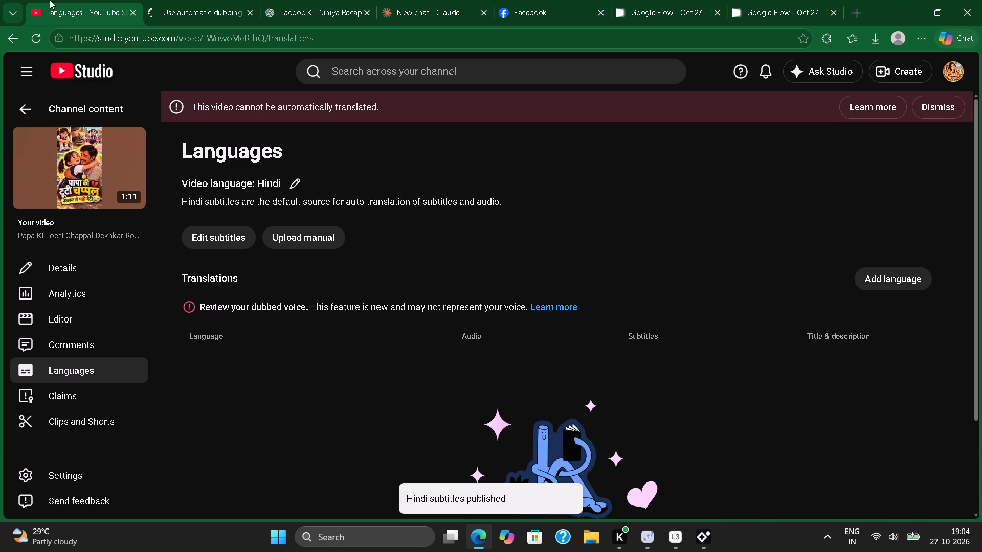
{"action": "left_click", "coordinate": [248, 0]}
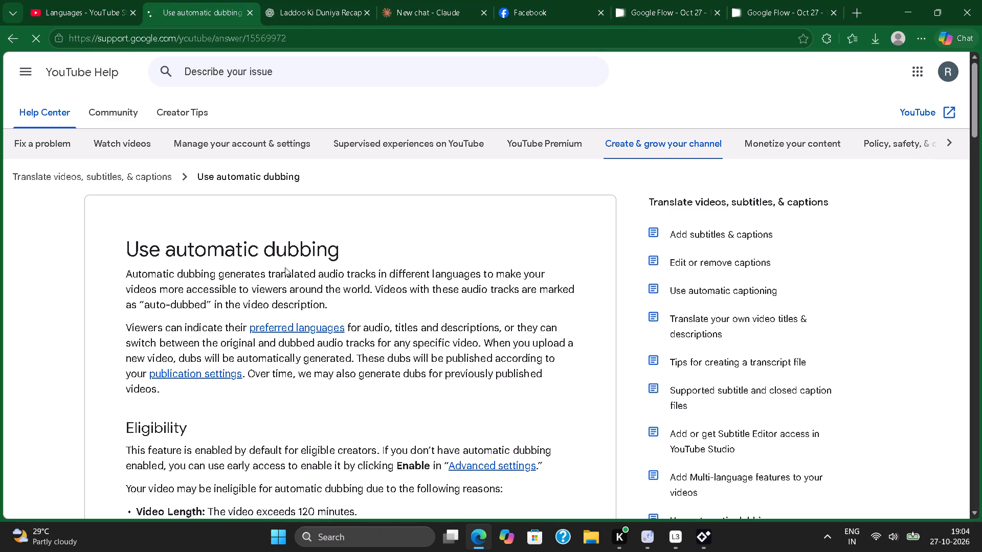
{"action": "scroll", "coordinate": [268, 317], "scroll_direction": "down", "scroll_amount": 2}
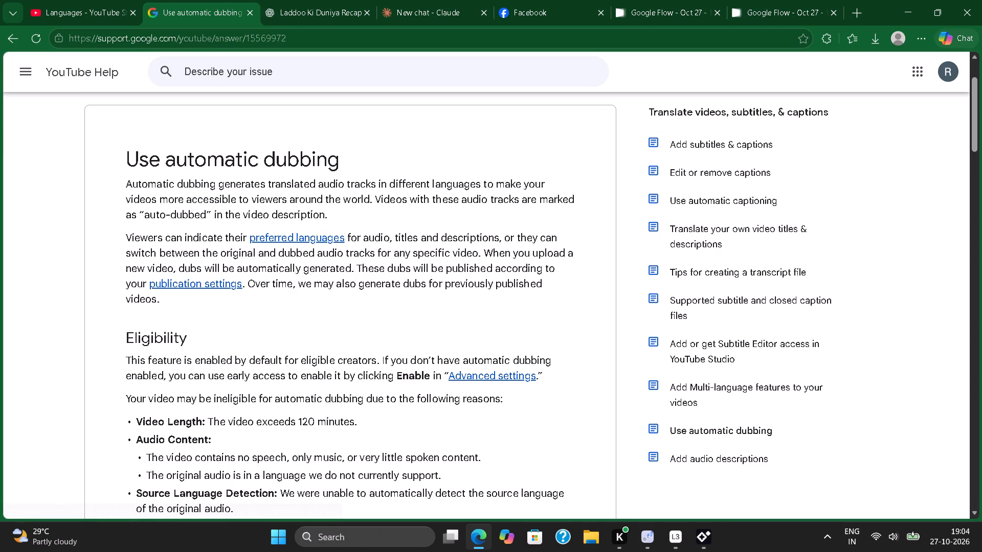
{"action": "scroll", "coordinate": [211, 422], "scroll_direction": "down", "scroll_amount": 2}
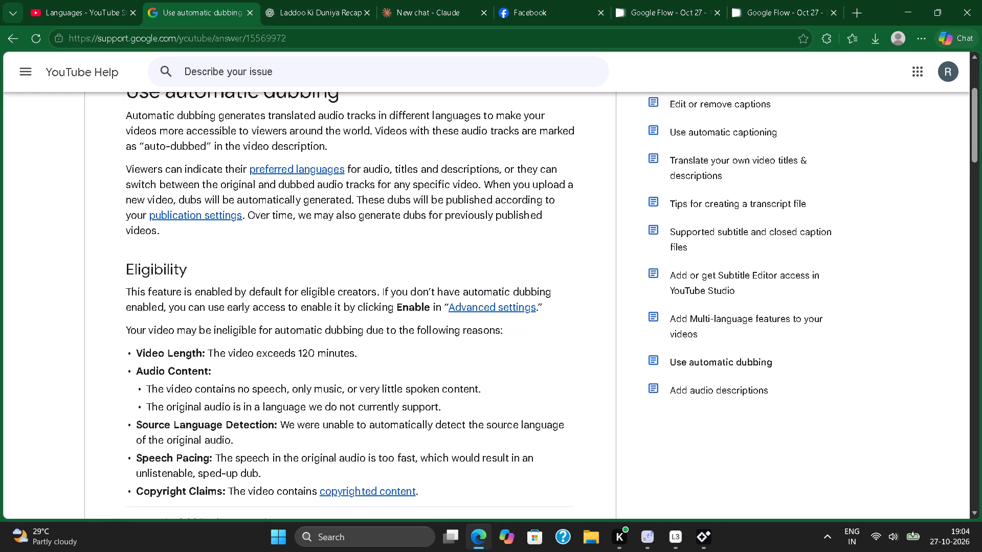
{"action": "scroll", "coordinate": [211, 422], "scroll_direction": "down", "scroll_amount": 1}
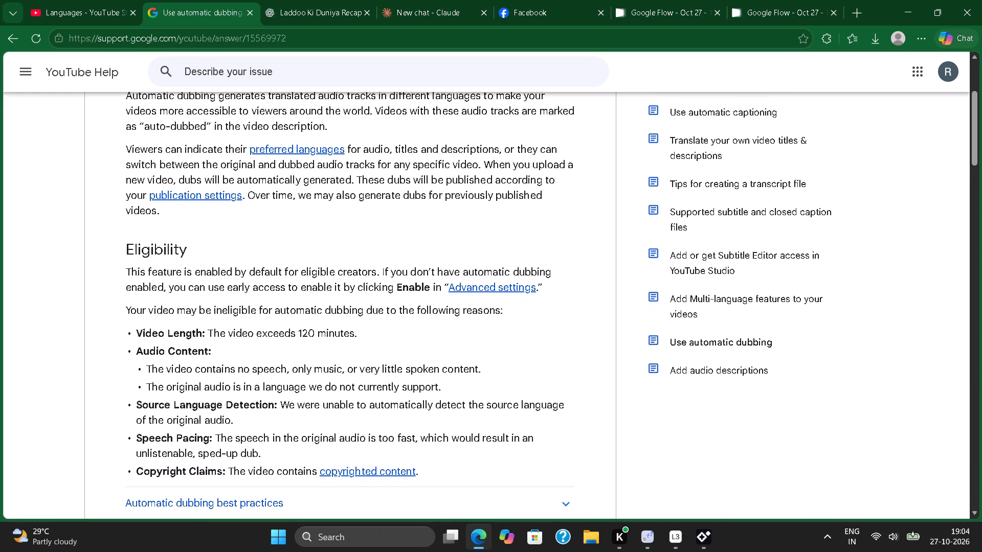
{"action": "scroll", "coordinate": [211, 422], "scroll_direction": "down", "scroll_amount": 1}
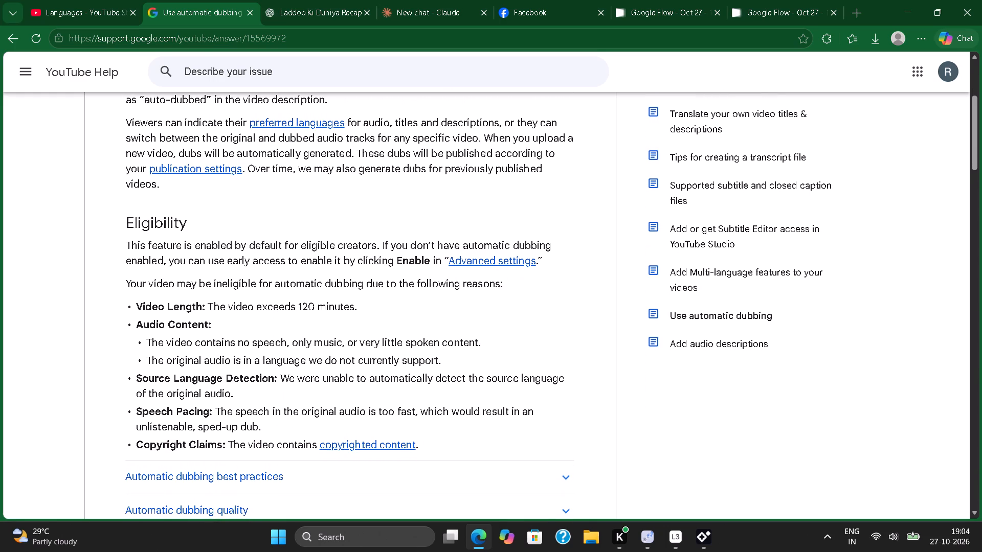
{"action": "scroll", "coordinate": [211, 422], "scroll_direction": "down", "scroll_amount": 2}
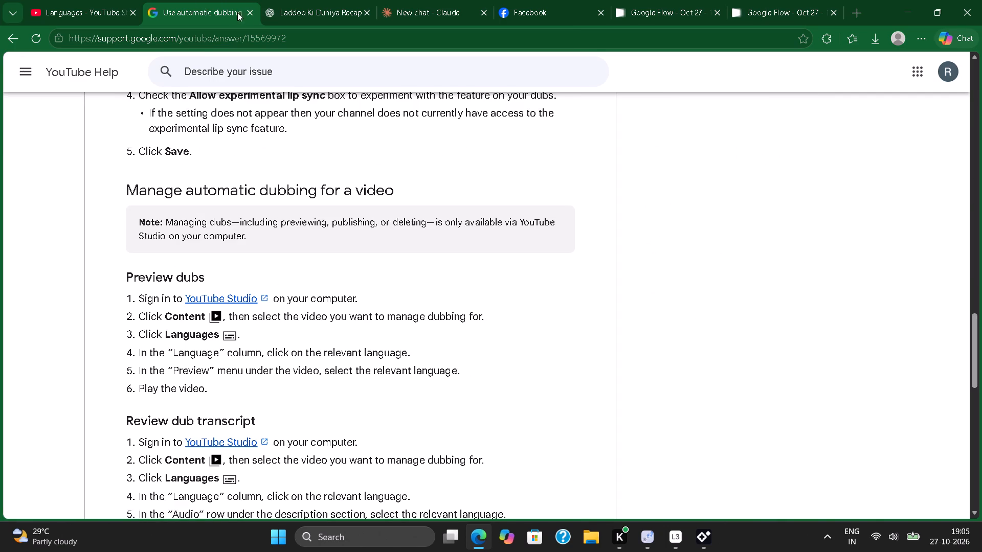
{"action": "left_click", "coordinate": [250, 11]}
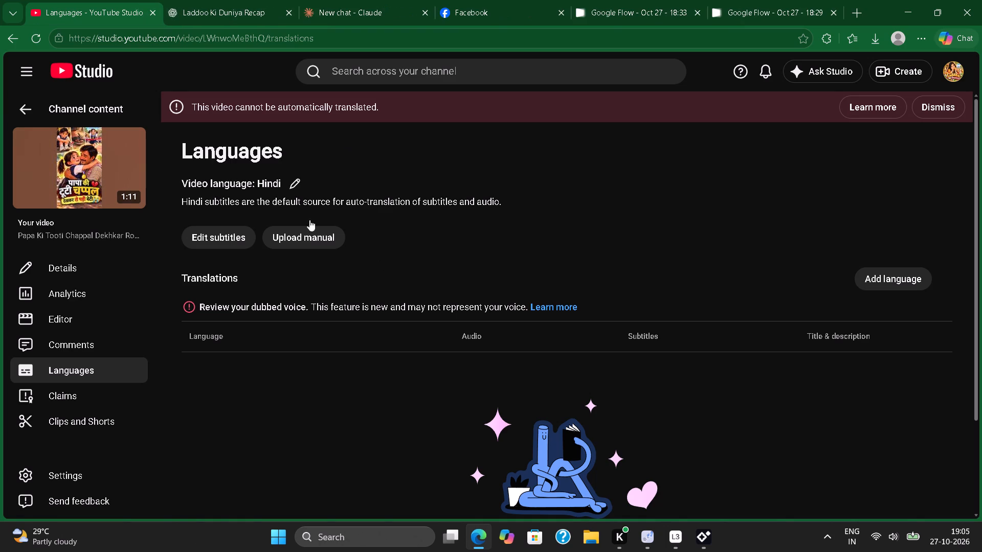
Return to the channel's Shorts list and open the details of the "Papa Ki Tooti Chappal" Short.
{"action": "left_click", "coordinate": [62, 110]}
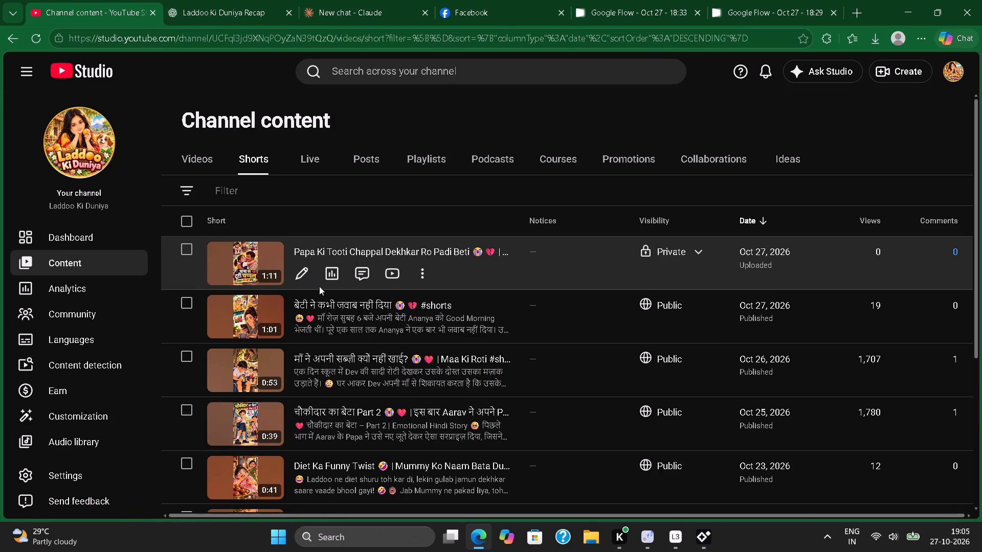
{"action": "left_click", "coordinate": [298, 267]}
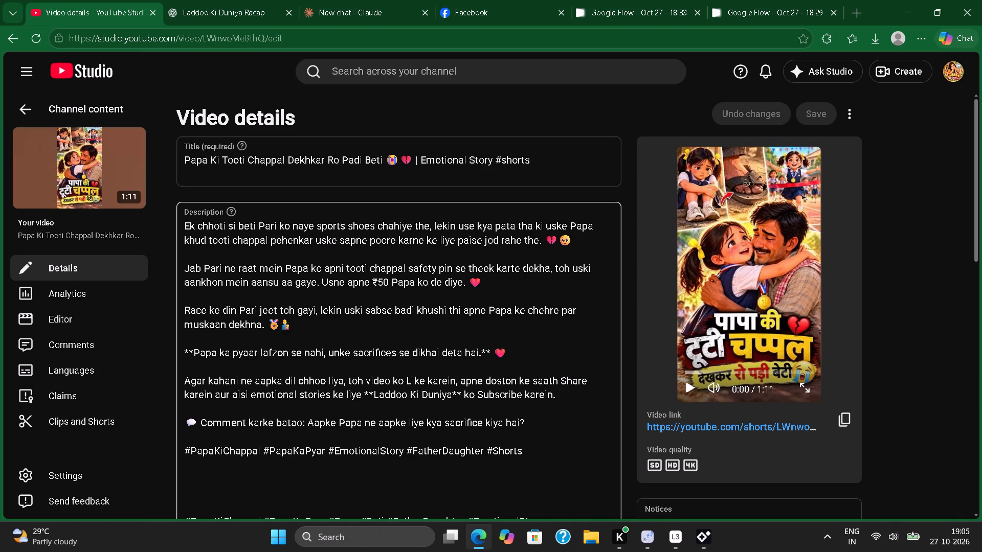
In the description's upper hashtag line, replace the matching tags with the suggested #shorts, #fatherdaughter, #emotionalstory and #papakapyar.
{"action": "left_click_drag", "start_coordinate": [498, 442], "coordinate": [504, 450]}
{"action": "left_click", "coordinate": [504, 450]}
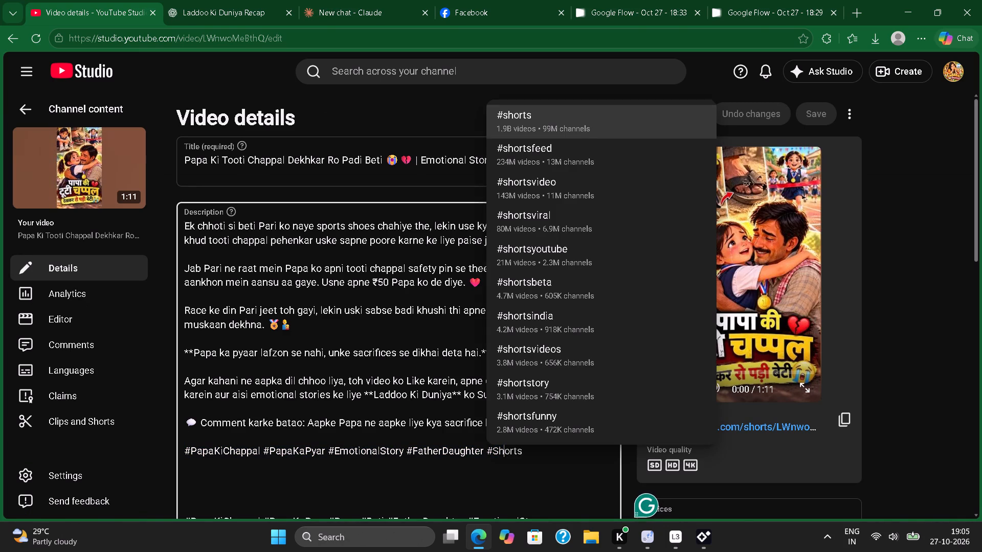
{"action": "left_click_drag", "start_coordinate": [504, 450], "coordinate": [519, 162]}
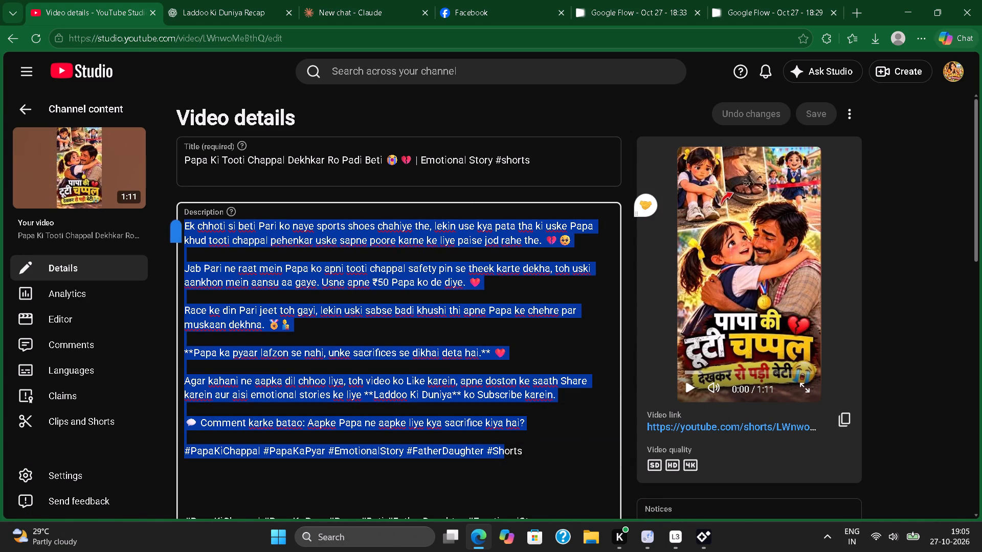
{"action": "left_click", "coordinate": [567, 459]}
{"action": "left_click", "coordinate": [507, 450]}
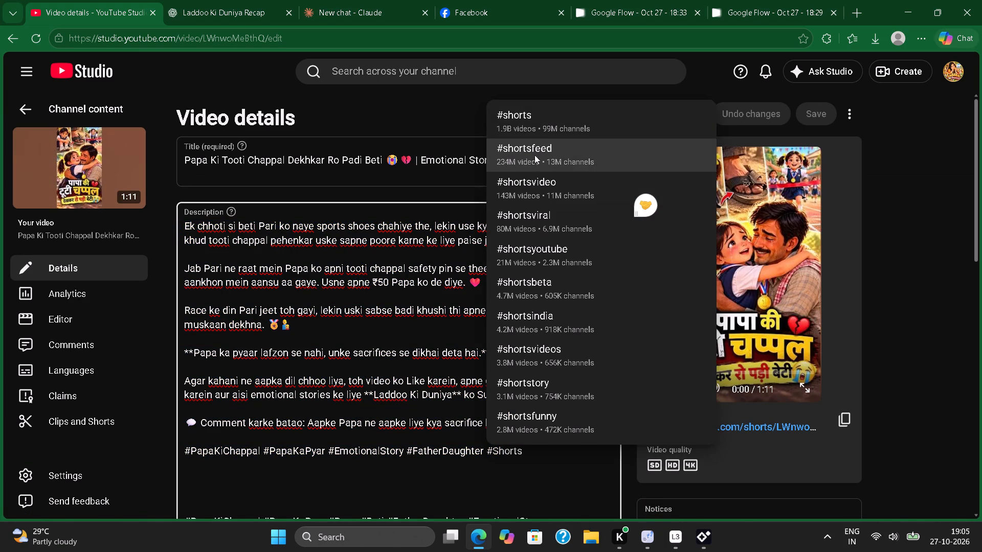
{"action": "left_click", "coordinate": [542, 123]}
{"action": "left_click", "coordinate": [428, 453]}
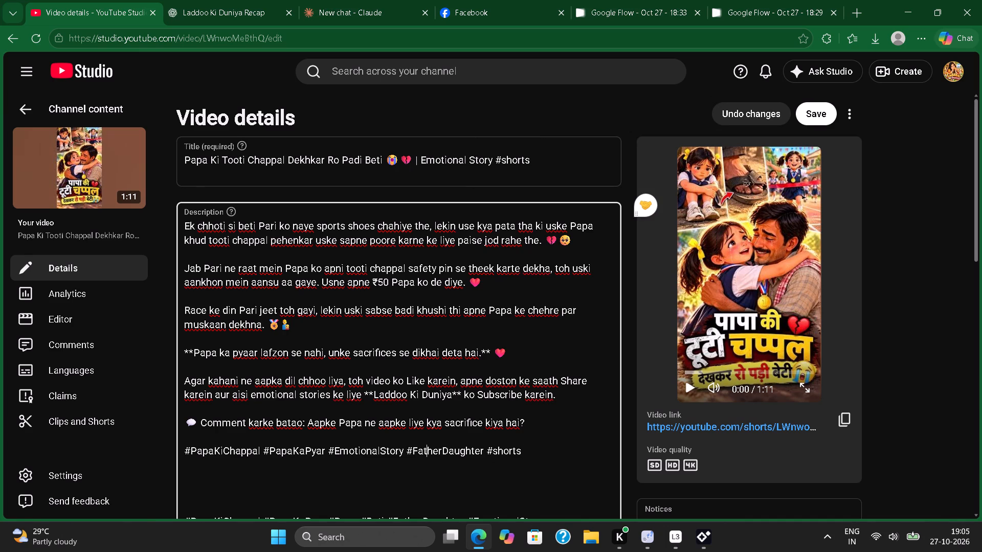
{"action": "left_click", "coordinate": [490, 167]}
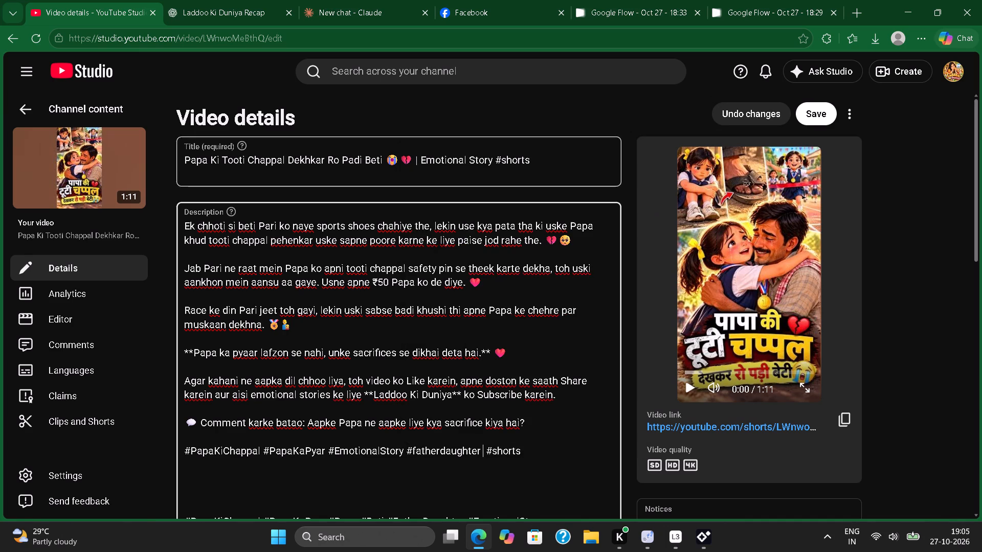
{"action": "left_click", "coordinate": [378, 453]}
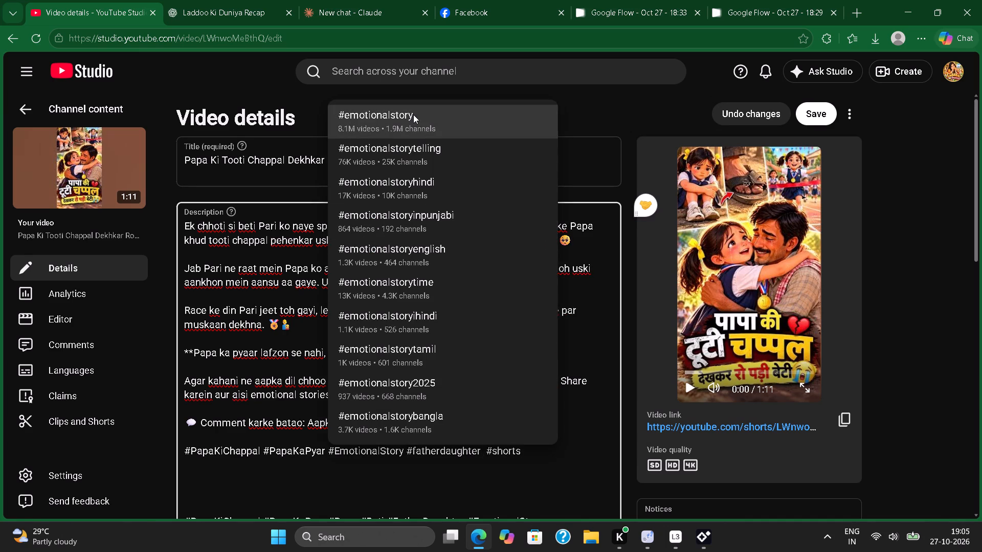
{"action": "left_click", "coordinate": [413, 114]}
{"action": "double_click", "coordinate": [301, 454]}
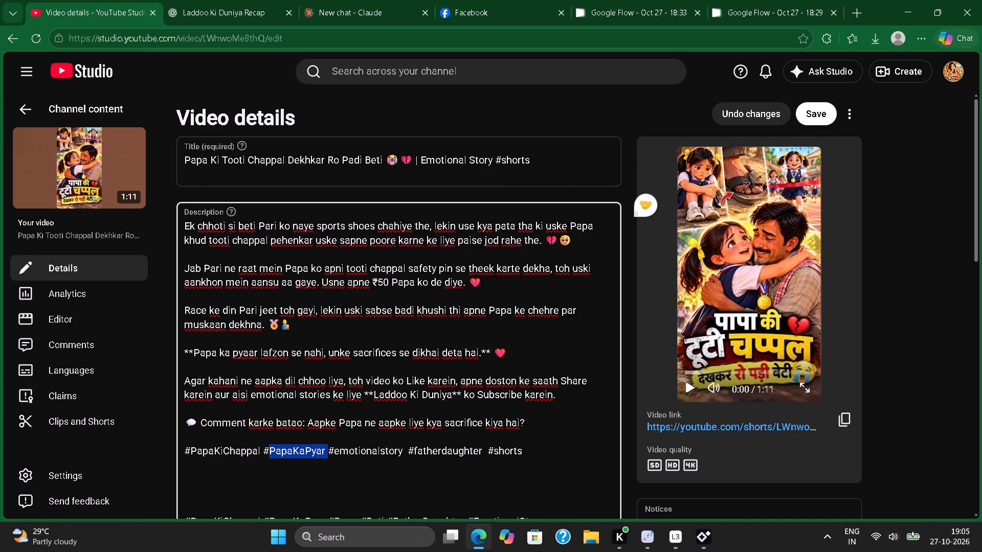
{"action": "left_click", "coordinate": [284, 491]}
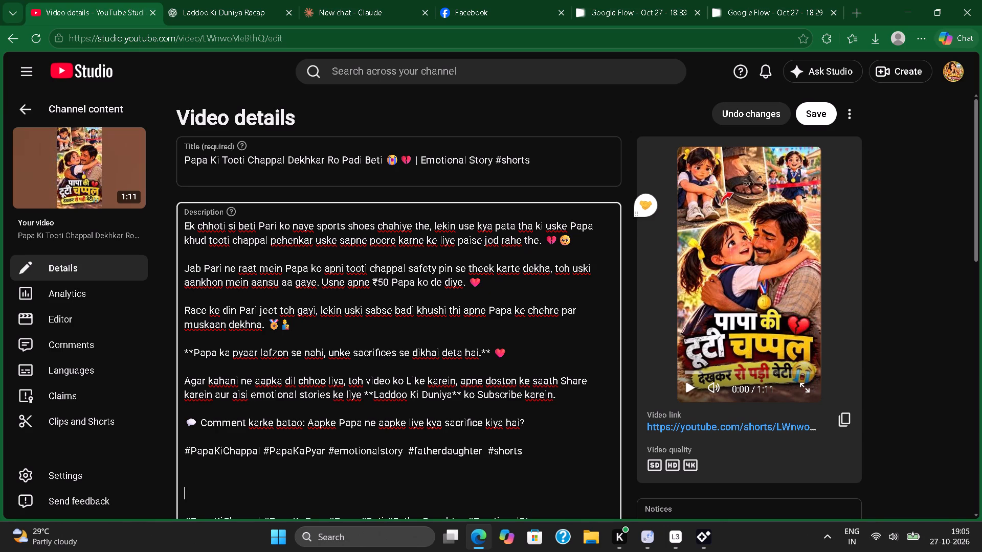
{"action": "left_click", "coordinate": [299, 457]}
{"action": "left_click", "coordinate": [299, 471]}
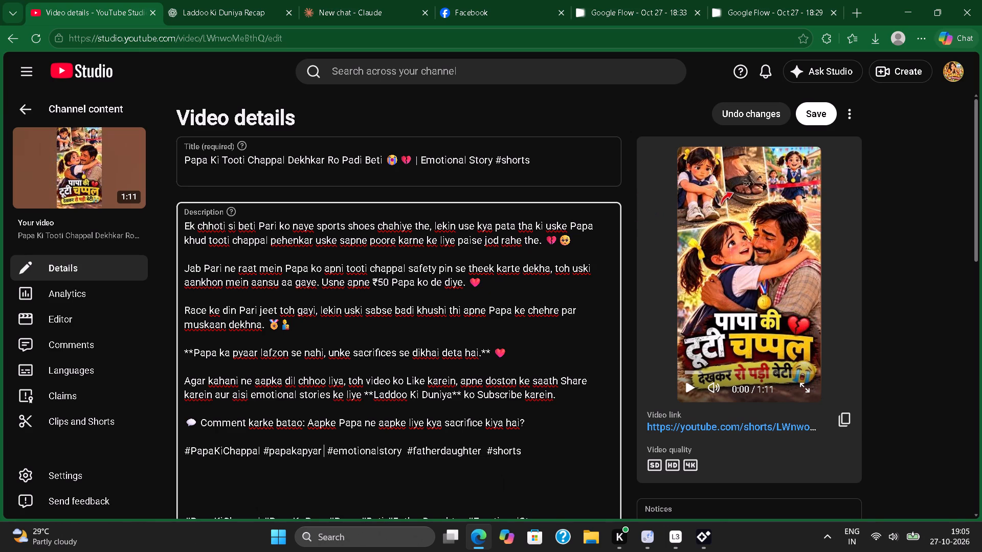
{"action": "left_click", "coordinate": [216, 456]}
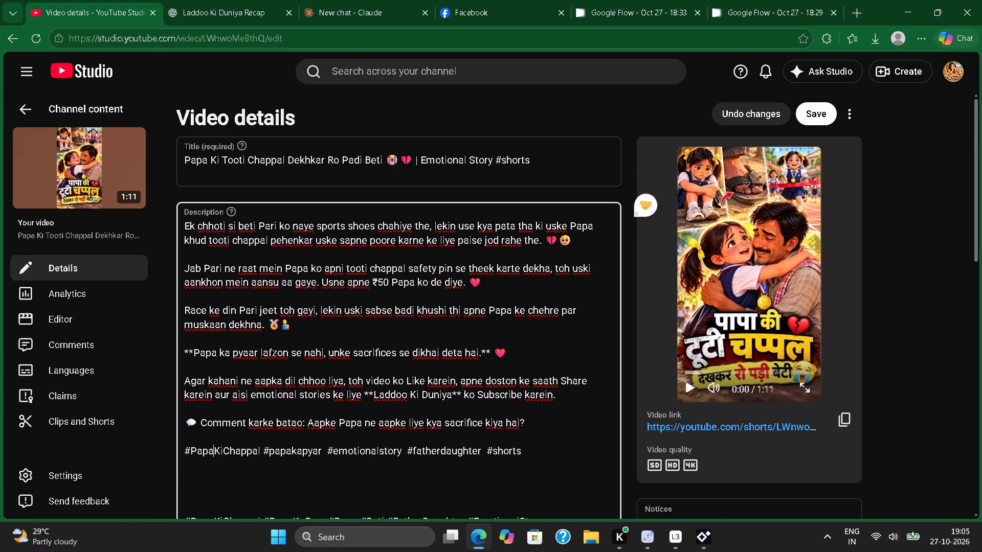
In the last line of the description's bottom hashtag block, replace the matching tags with the suggested #shorts and #youtubeshorts.
{"action": "scroll", "coordinate": [271, 475], "scroll_direction": "down", "scroll_amount": 2}
{"action": "left_click", "coordinate": [415, 418]}
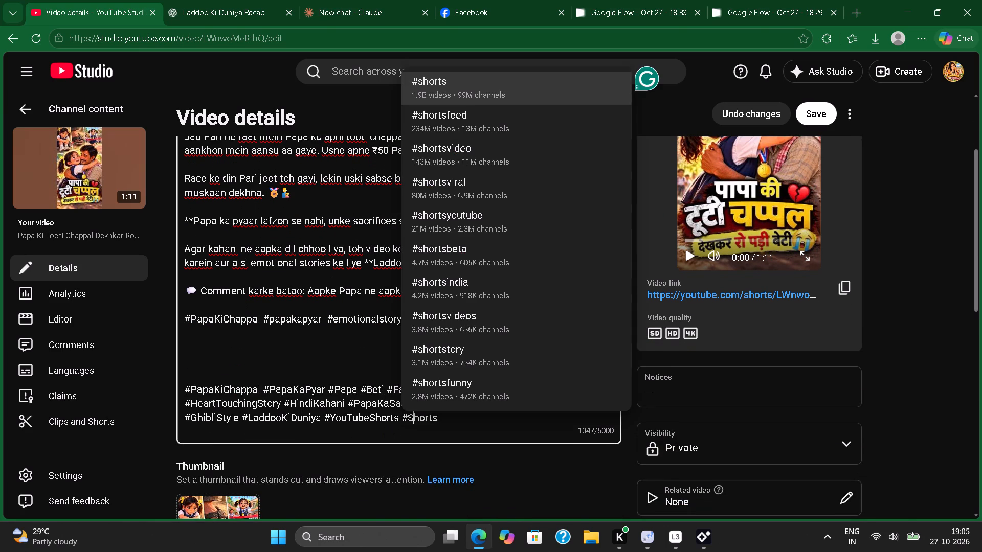
{"action": "left_click", "coordinate": [453, 98]}
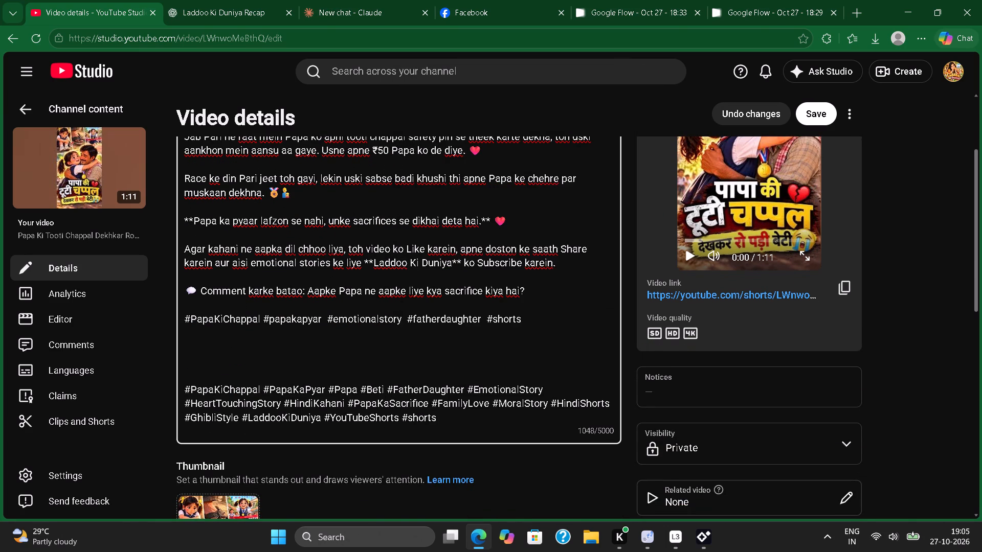
{"action": "left_click", "coordinate": [364, 417]}
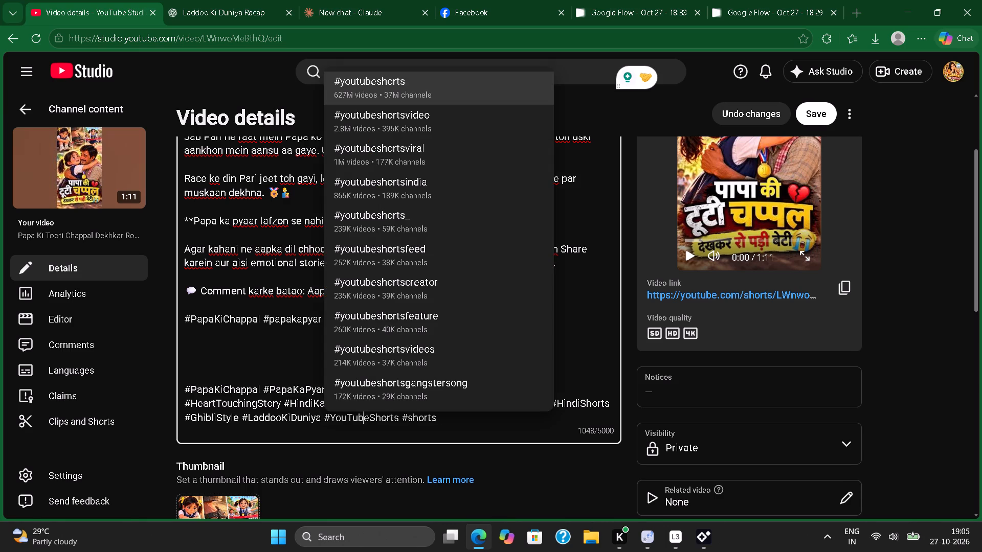
{"action": "left_click", "coordinate": [388, 87]}
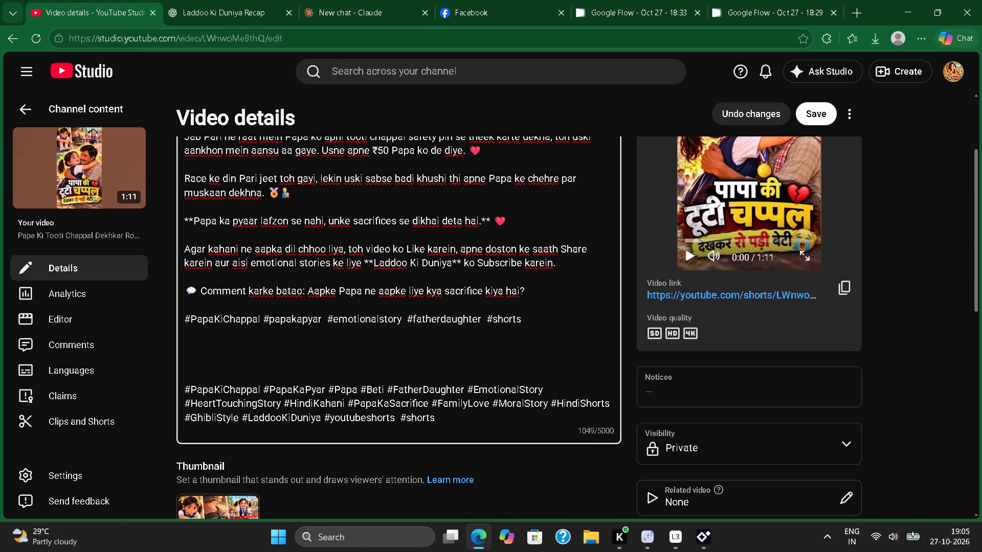
In the middle line of the bottom hashtag block, apply the suggested #hindishorts, #moralstory, #familylove and #hearttouchingstory.
{"action": "left_click", "coordinate": [592, 404]}
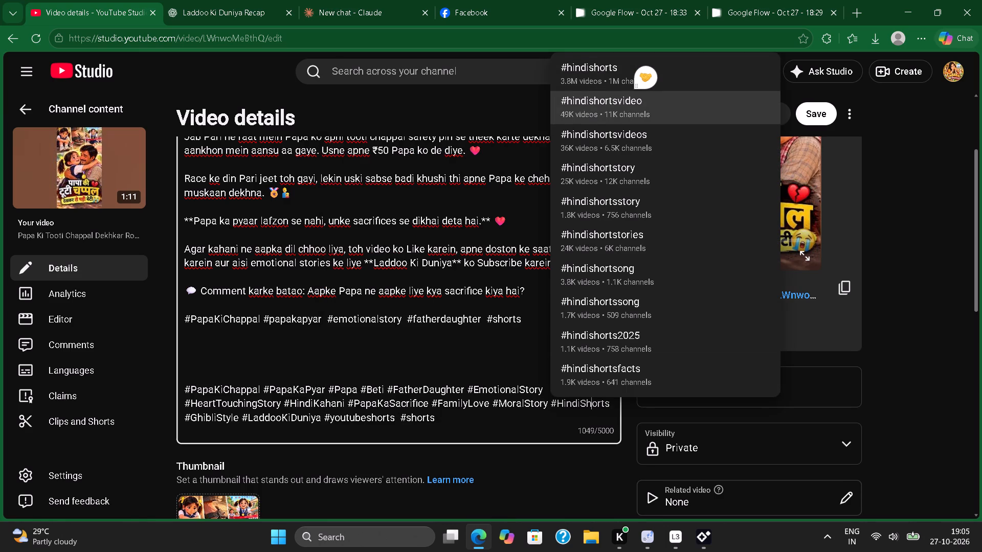
{"action": "left_click", "coordinate": [606, 66]}
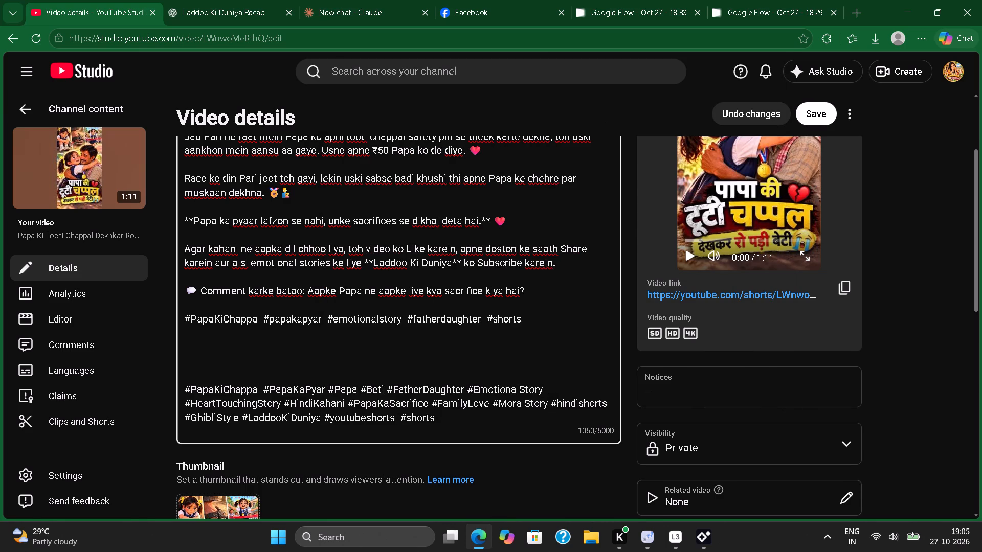
{"action": "left_click", "coordinate": [514, 402]}
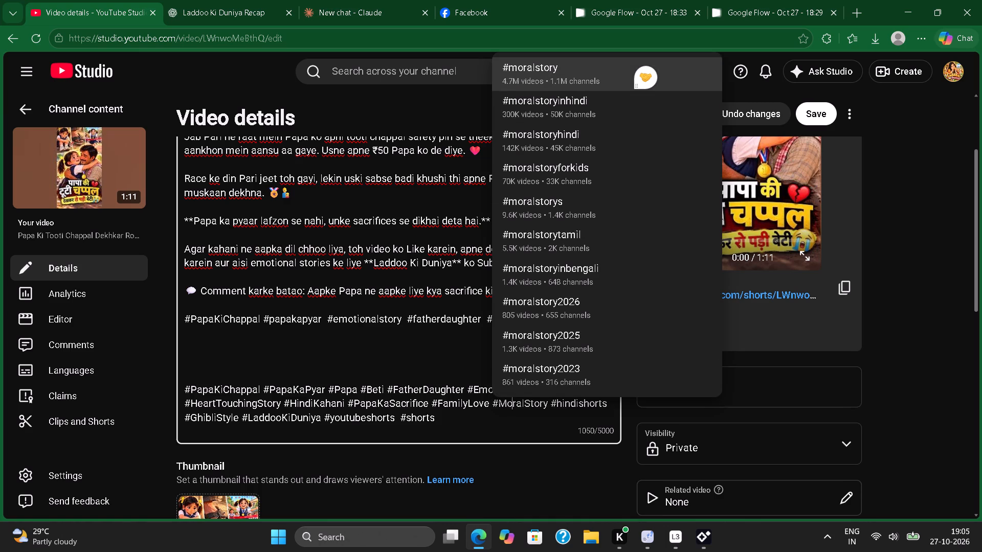
{"action": "left_click", "coordinate": [534, 83]}
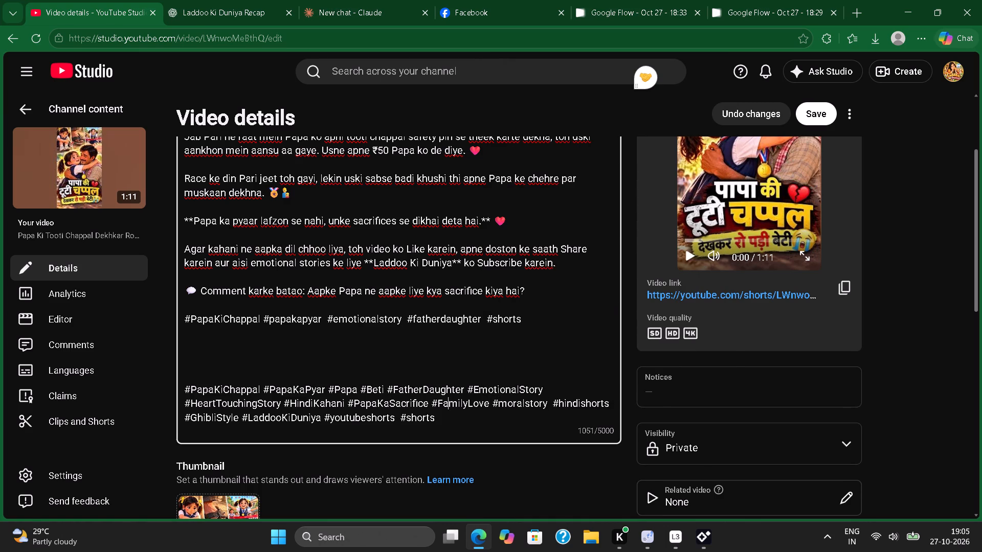
{"action": "left_click", "coordinate": [449, 407]}
{"action": "left_click", "coordinate": [486, 218]}
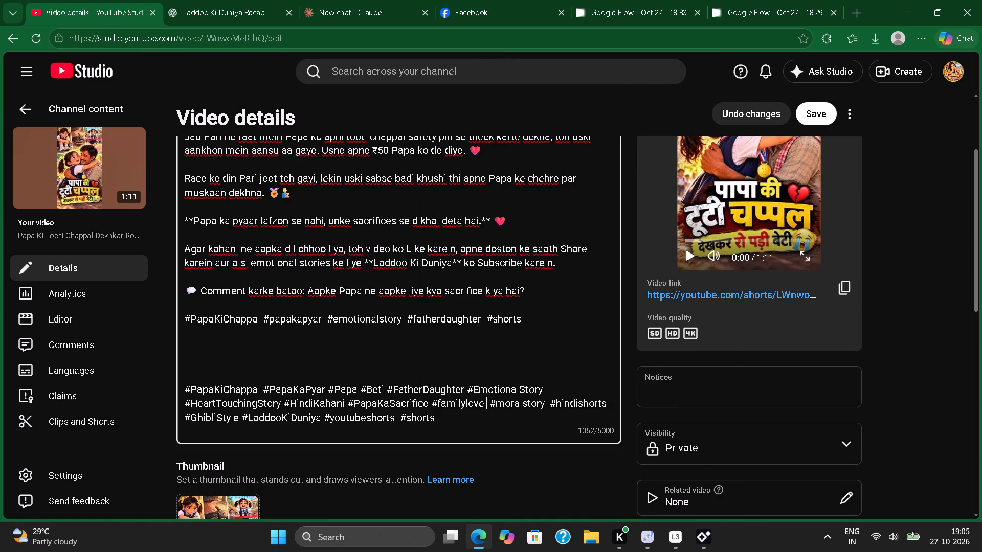
{"action": "double_click", "coordinate": [362, 400]}
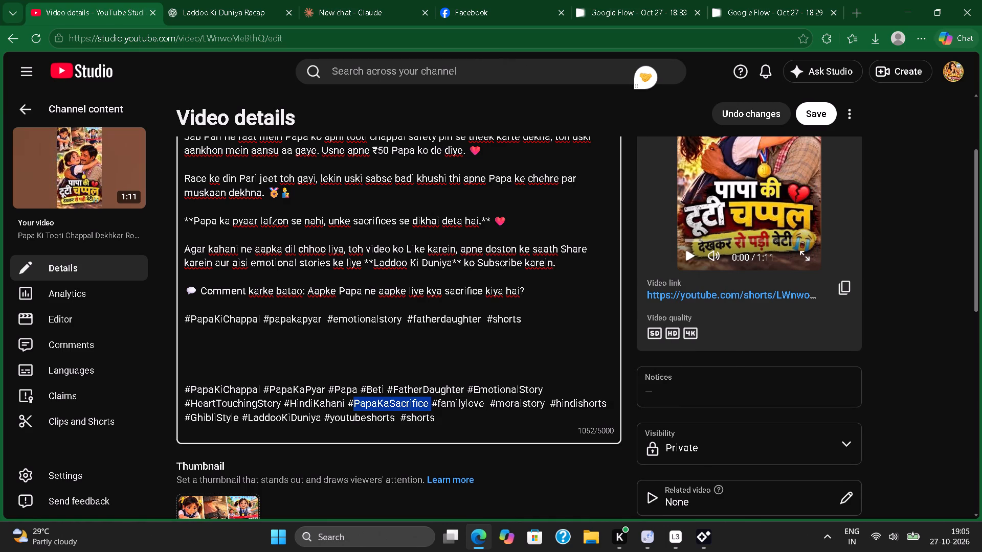
{"action": "left_click", "coordinate": [362, 400]}
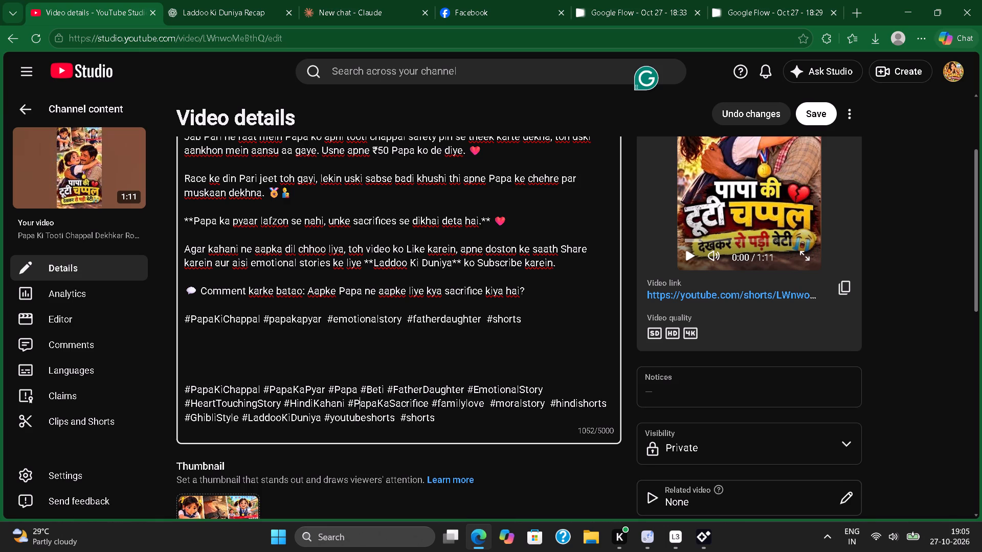
{"action": "left_click", "coordinate": [329, 402]}
{"action": "left_click", "coordinate": [245, 399]}
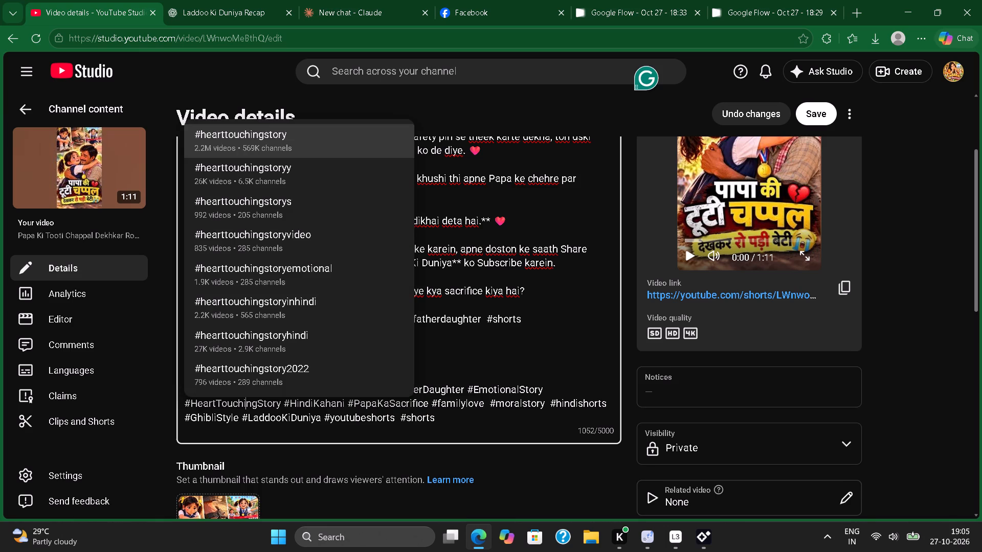
{"action": "left_click", "coordinate": [291, 146]}
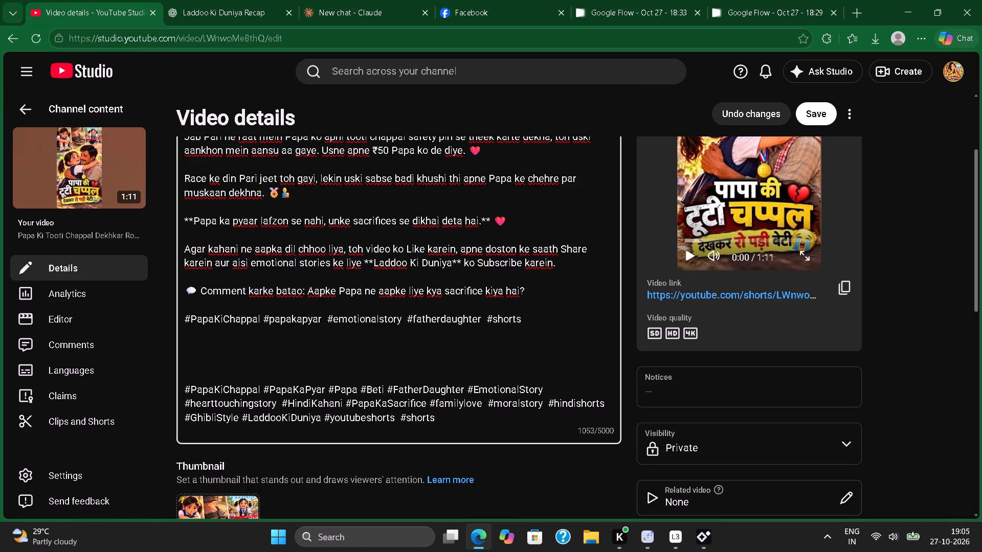
In the first line of the bottom hashtag block, apply the suggested #emotionalstory, #fatherdaughter, #beti and #papa.
{"action": "left_click", "coordinate": [521, 385]}
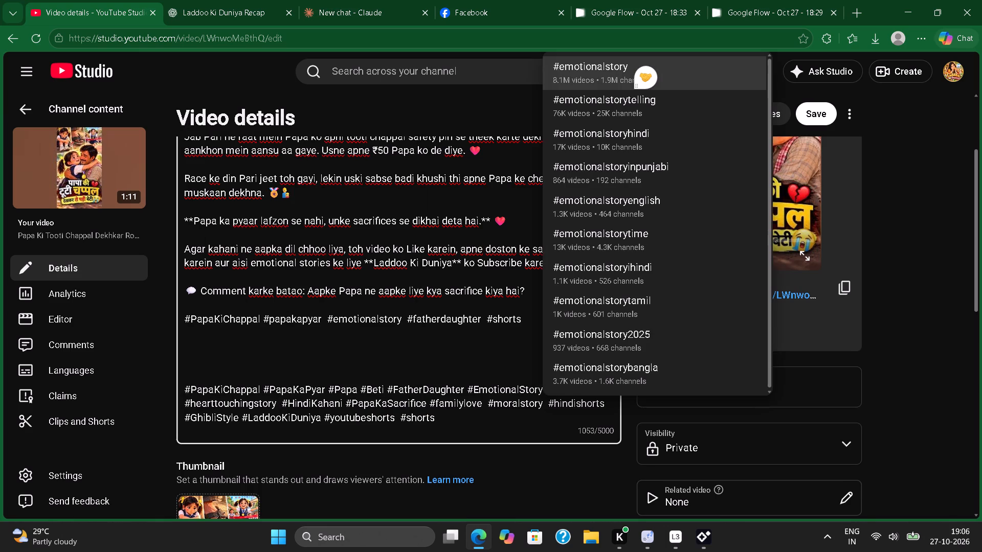
{"action": "left_click", "coordinate": [570, 73]}
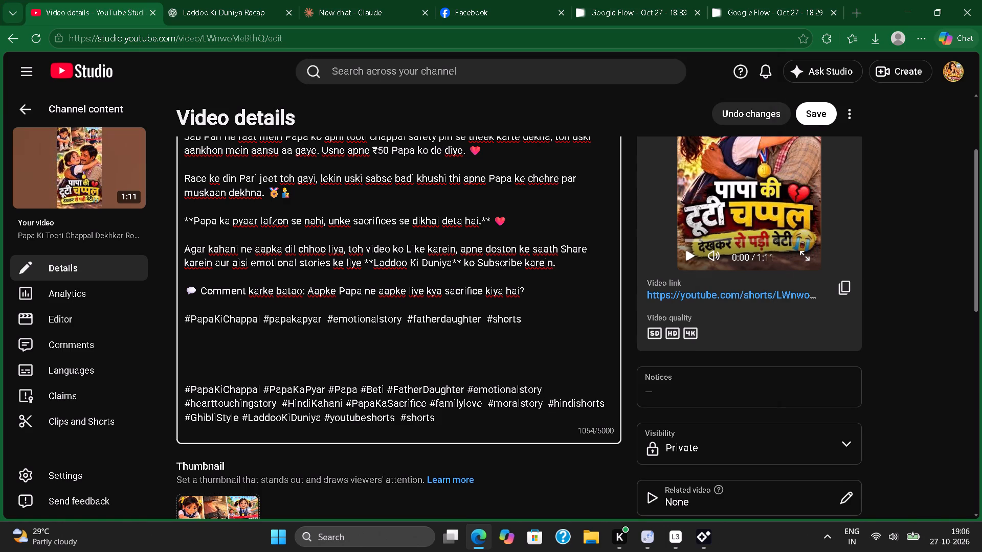
{"action": "left_click_drag", "start_coordinate": [431, 398], "coordinate": [436, 391]}
{"action": "left_click", "coordinate": [436, 391]}
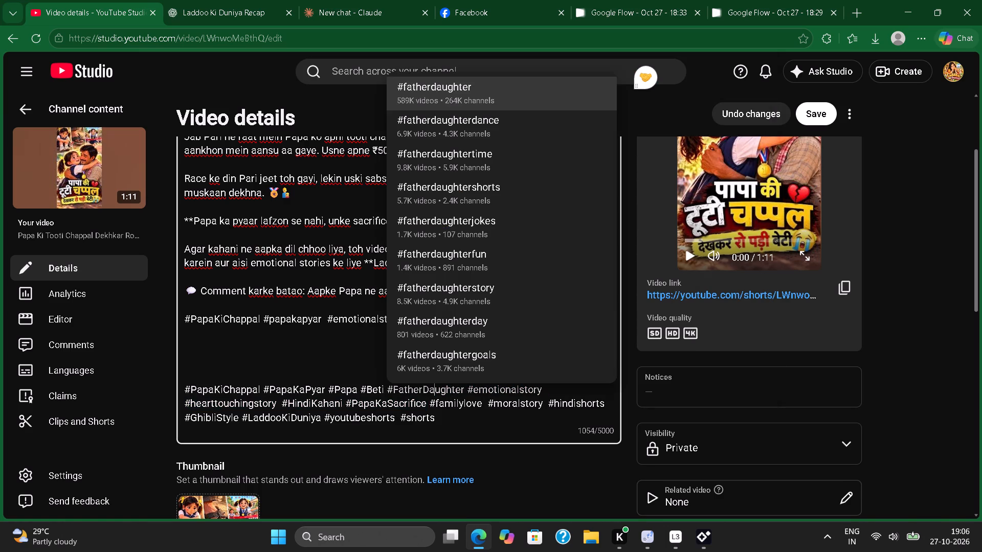
{"action": "left_click", "coordinate": [473, 102]}
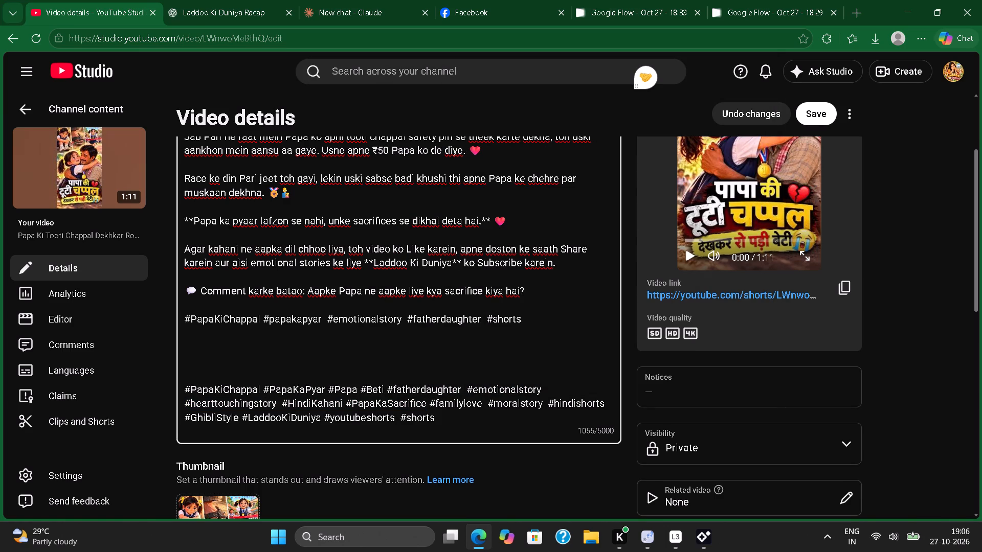
{"action": "left_click", "coordinate": [373, 391]}
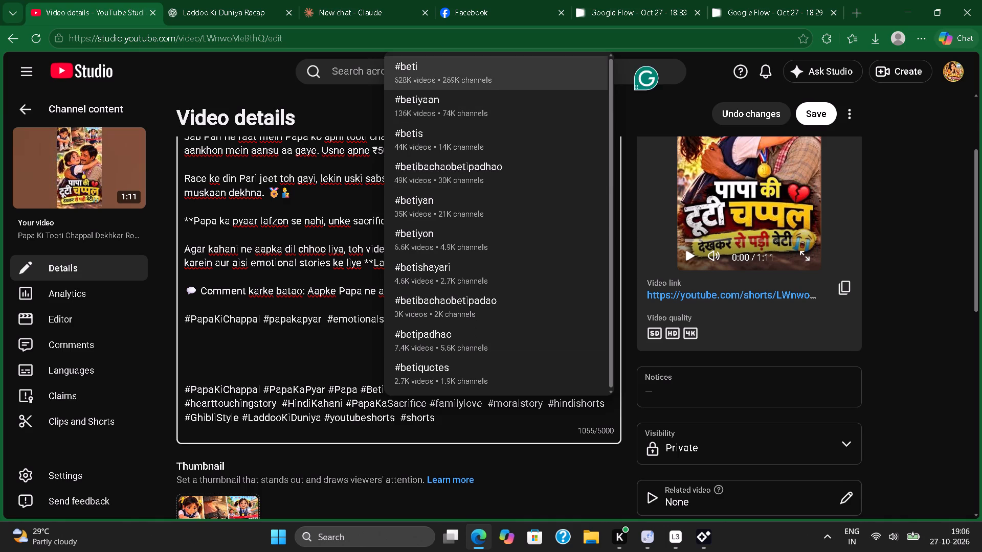
{"action": "left_click", "coordinate": [447, 77]}
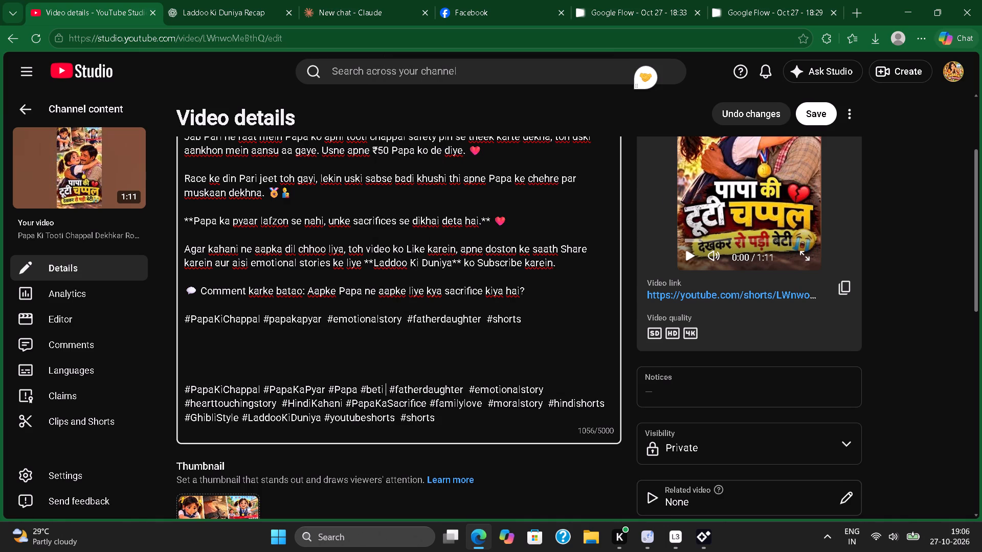
{"action": "left_click", "coordinate": [342, 387]}
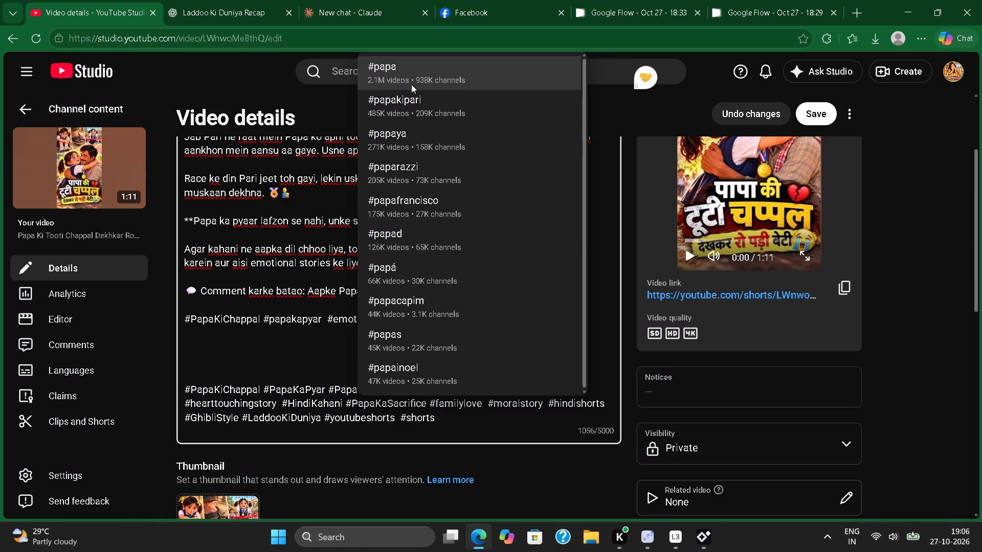
{"action": "left_click", "coordinate": [411, 84]}
{"action": "left_click", "coordinate": [299, 393]}
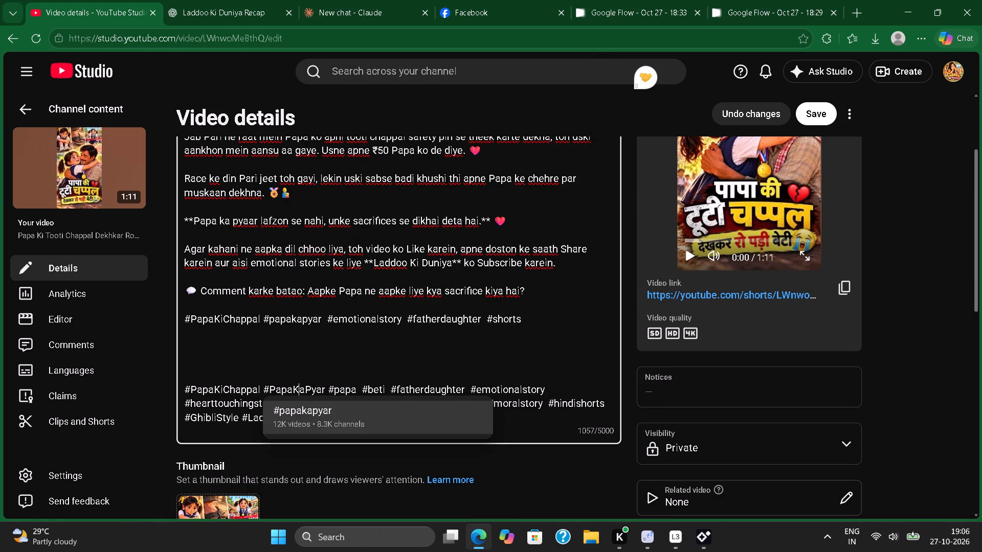
{"action": "left_click", "coordinate": [230, 383]}
Look over the Short's thumbnail, playlist, audience, visibility and related video settings below the description.
{"action": "scroll", "coordinate": [290, 351], "scroll_direction": "down", "scroll_amount": 12}
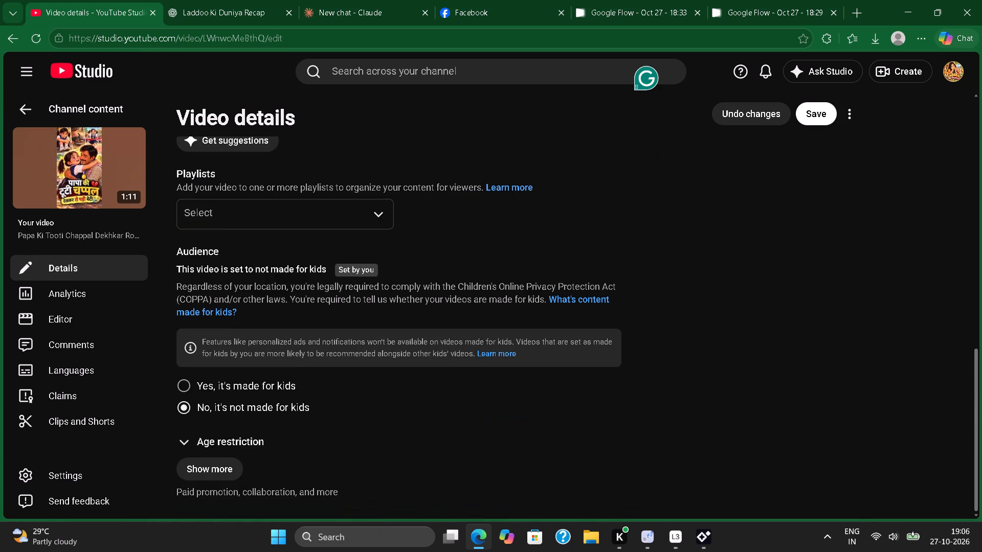
{"action": "scroll", "coordinate": [290, 351], "scroll_direction": "up", "scroll_amount": 7}
{"action": "scroll", "coordinate": [613, 387], "scroll_direction": "down", "scroll_amount": 6}
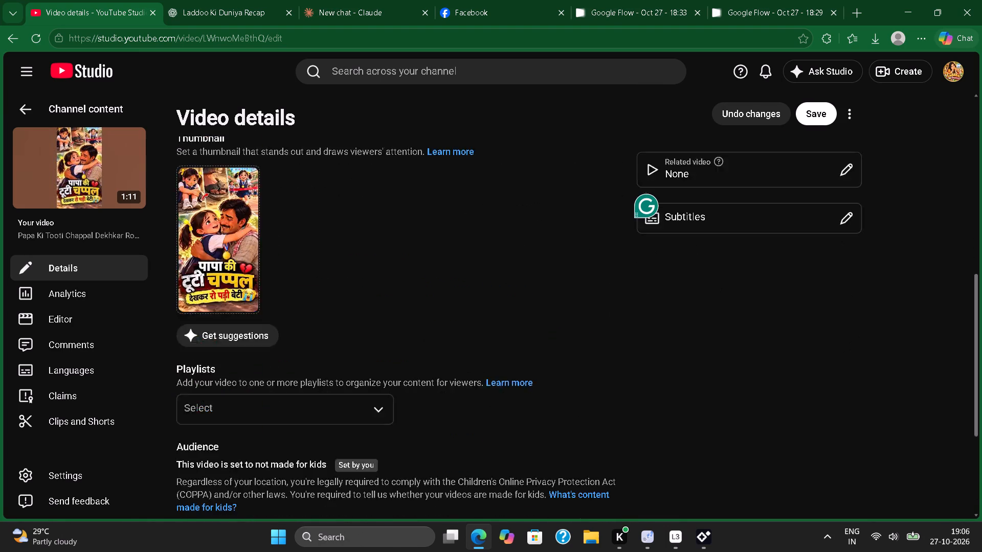
{"action": "scroll", "coordinate": [771, 405], "scroll_direction": "up", "scroll_amount": 4}
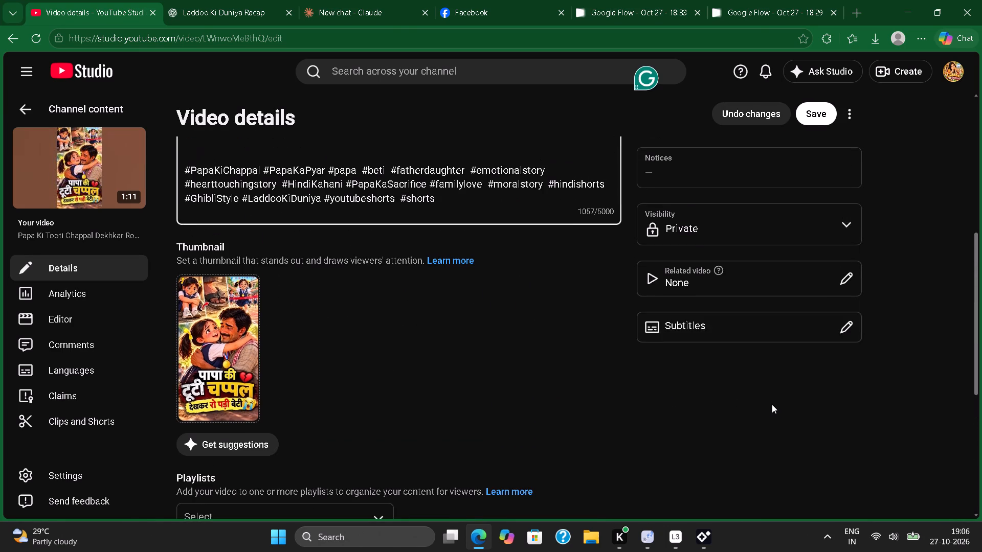
Change the Short's visibility to Public and save the updated video details.
{"action": "left_click", "coordinate": [838, 220]}
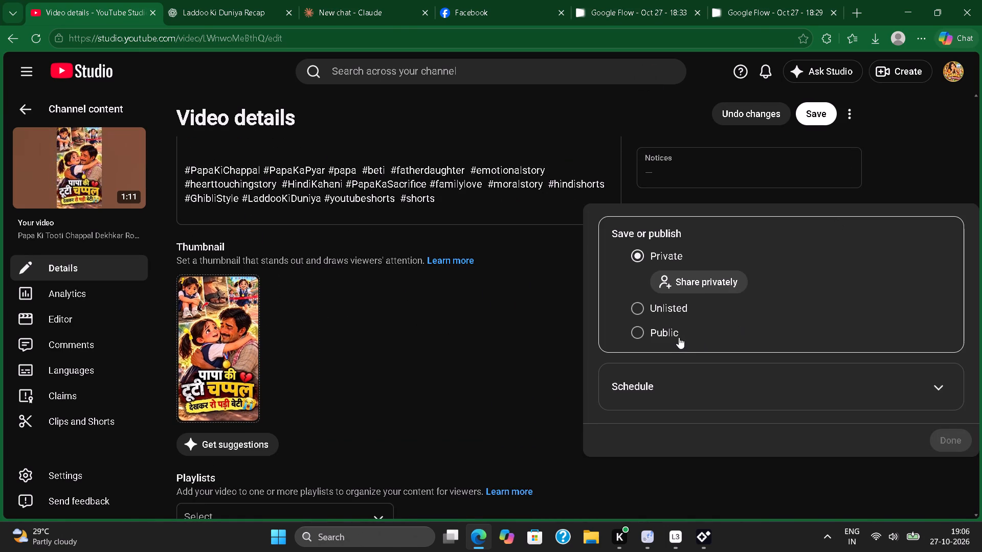
{"action": "left_click", "coordinate": [677, 337]}
{"action": "left_click", "coordinate": [950, 412]}
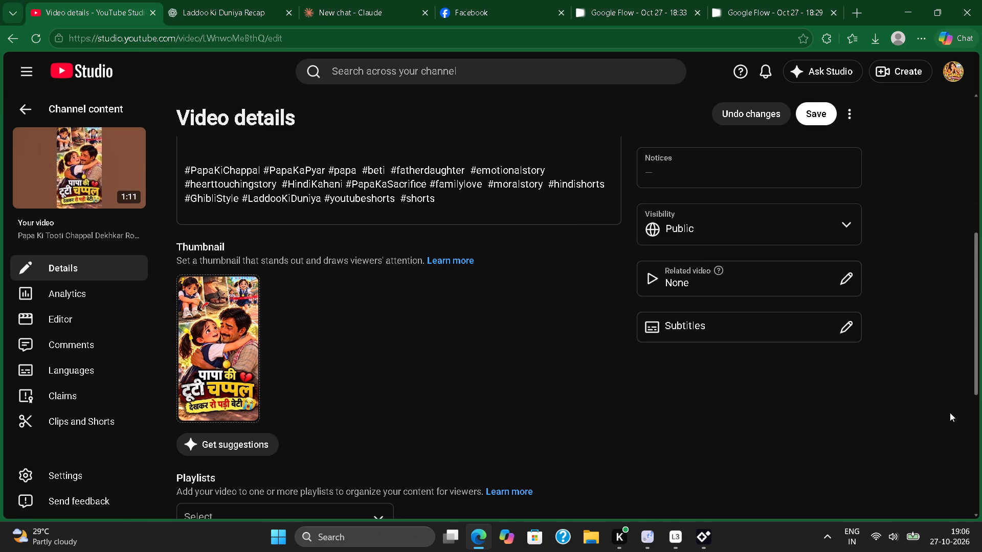
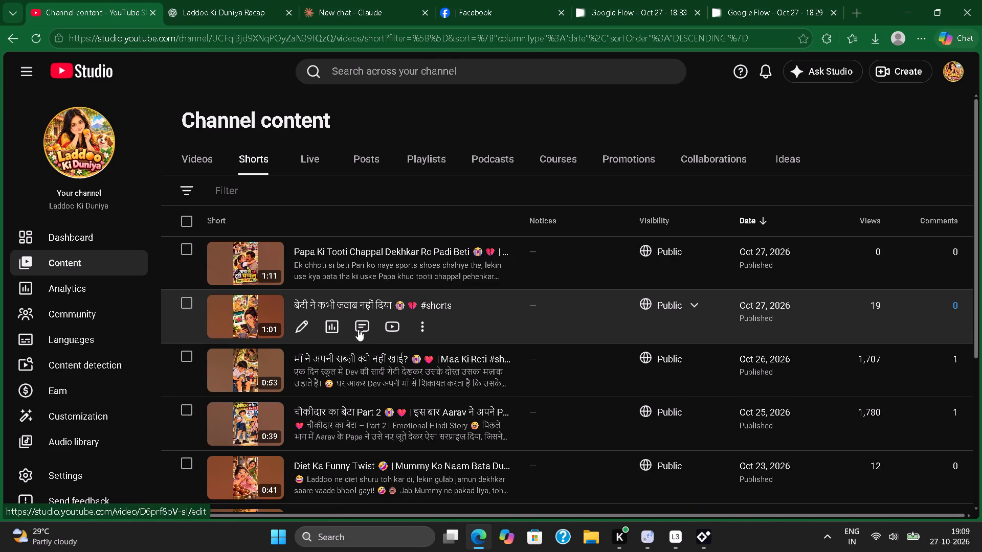
{"action": "left_click", "coordinate": [331, 271]}
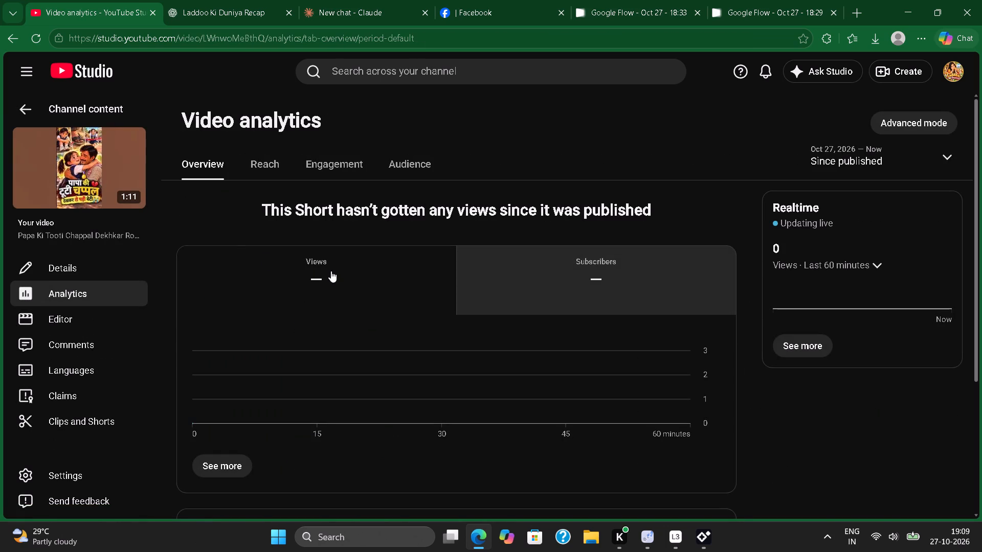
{"action": "left_click", "coordinate": [41, 104]}
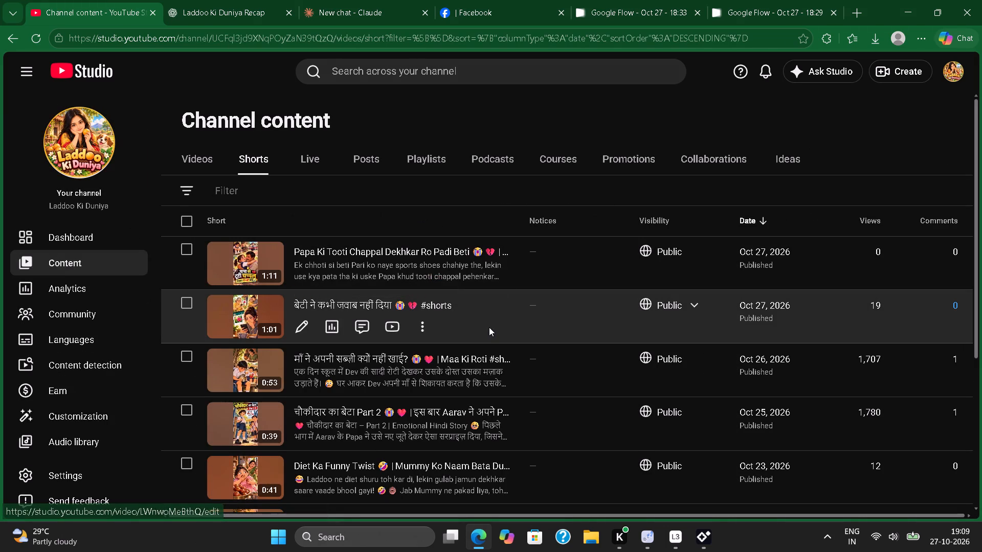
{"action": "scroll", "coordinate": [486, 311], "scroll_direction": "up", "scroll_amount": 1}
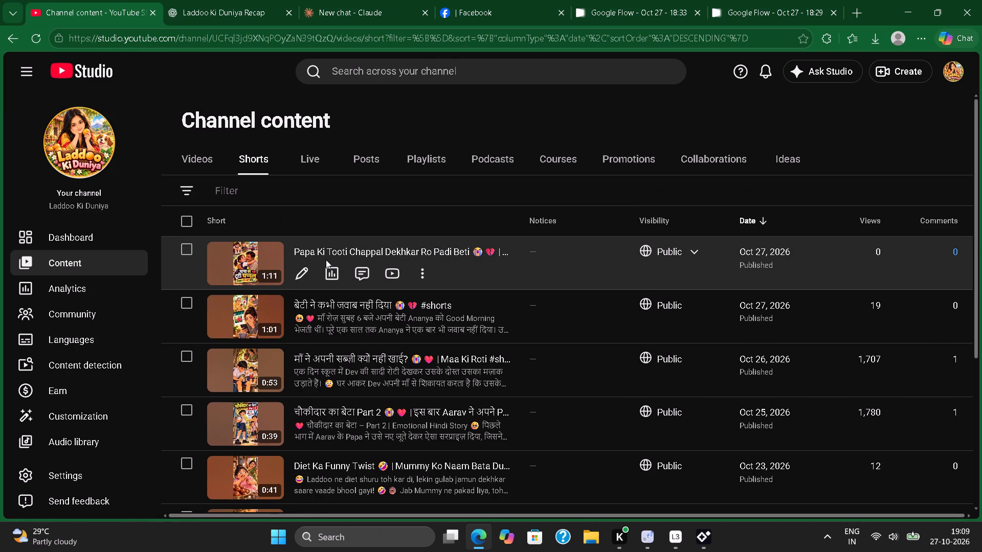
{"action": "left_click", "coordinate": [329, 268]}
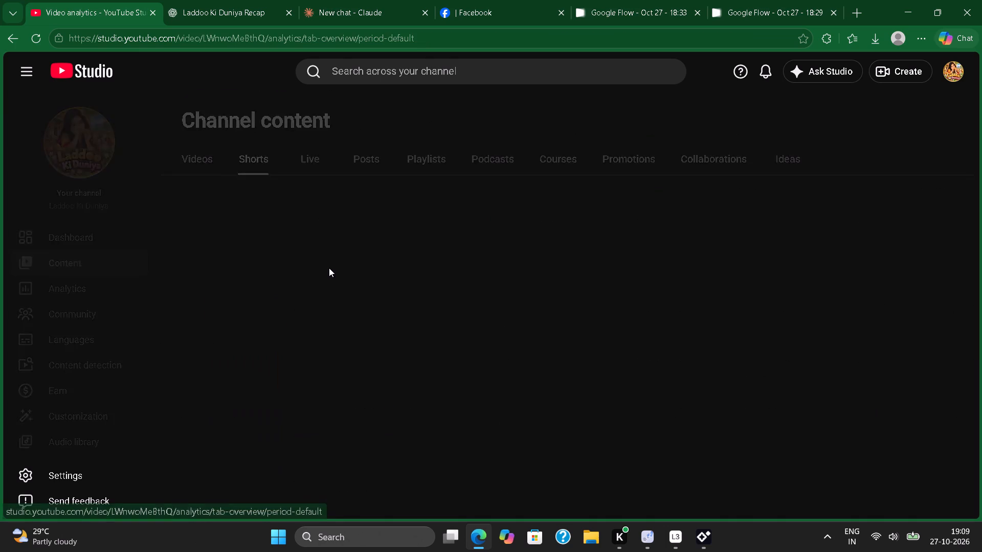
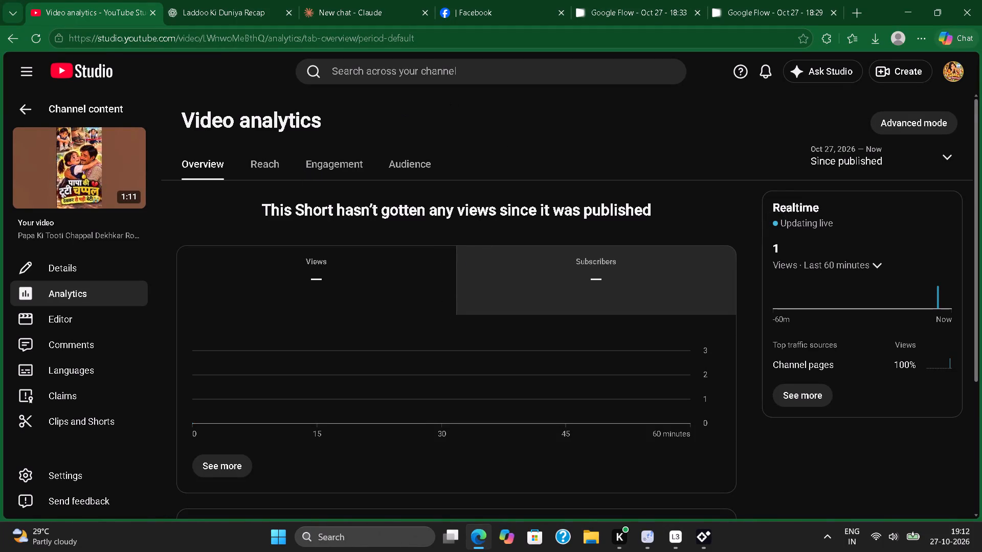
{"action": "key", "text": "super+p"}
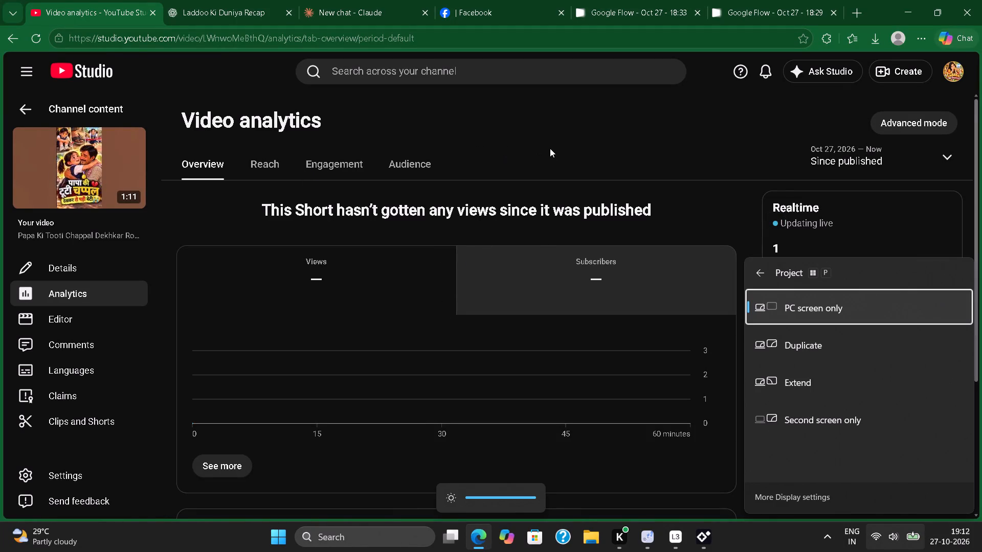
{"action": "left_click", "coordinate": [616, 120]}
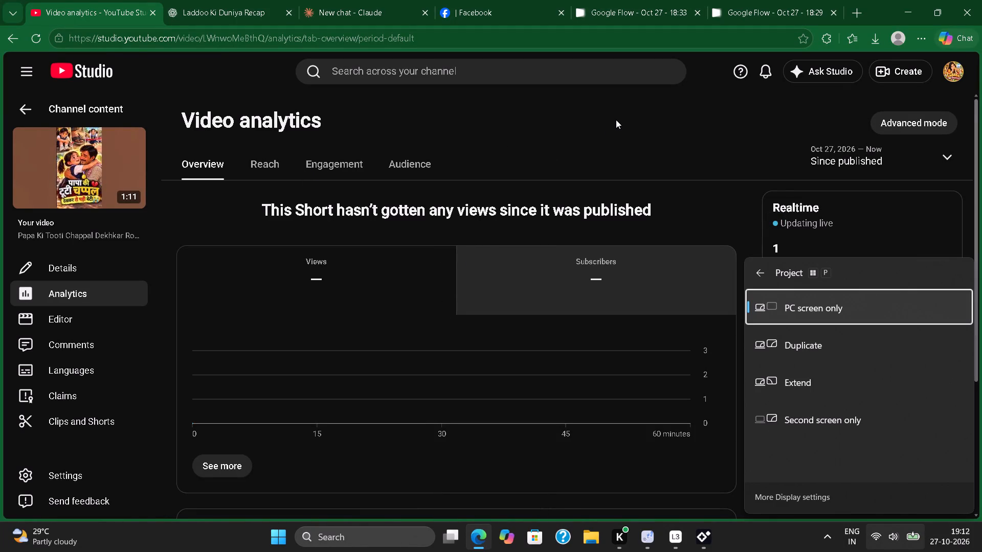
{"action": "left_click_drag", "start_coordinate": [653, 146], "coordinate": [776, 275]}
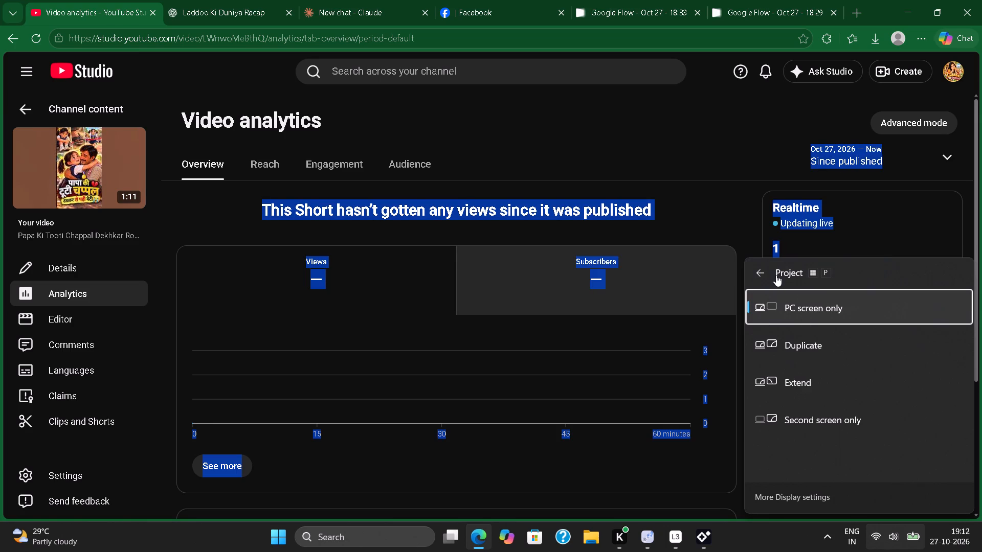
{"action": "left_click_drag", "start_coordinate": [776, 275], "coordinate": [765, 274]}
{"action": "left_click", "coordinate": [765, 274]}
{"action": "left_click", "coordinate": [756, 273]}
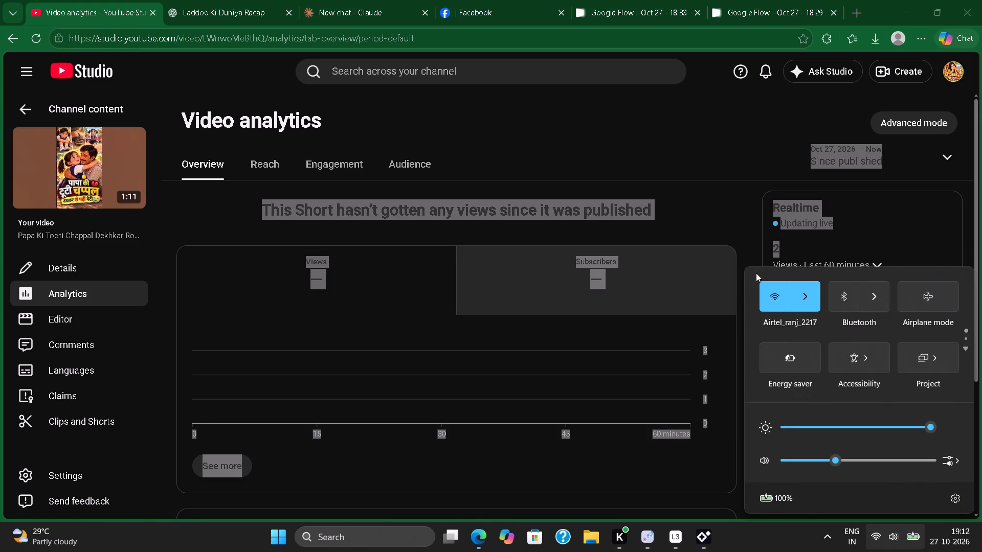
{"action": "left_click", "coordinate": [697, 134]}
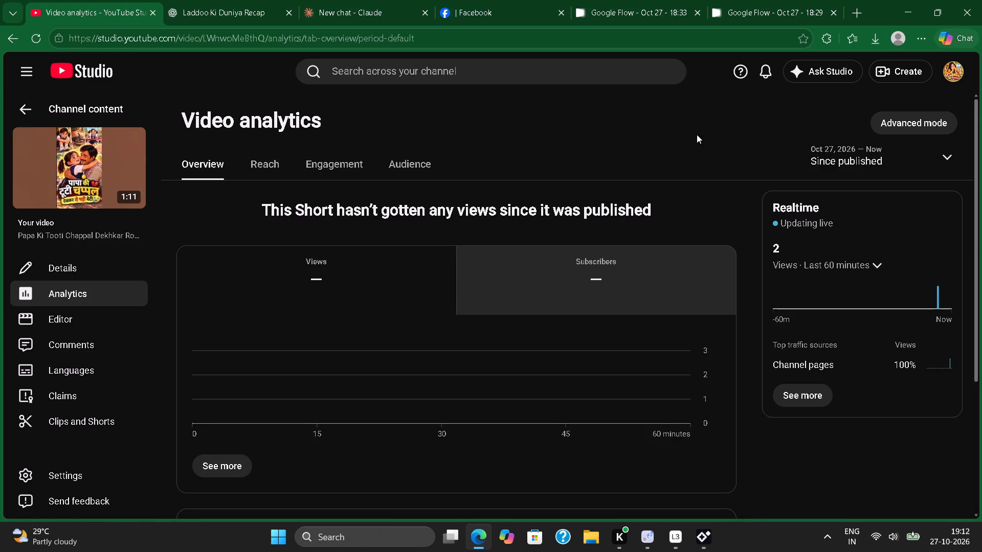